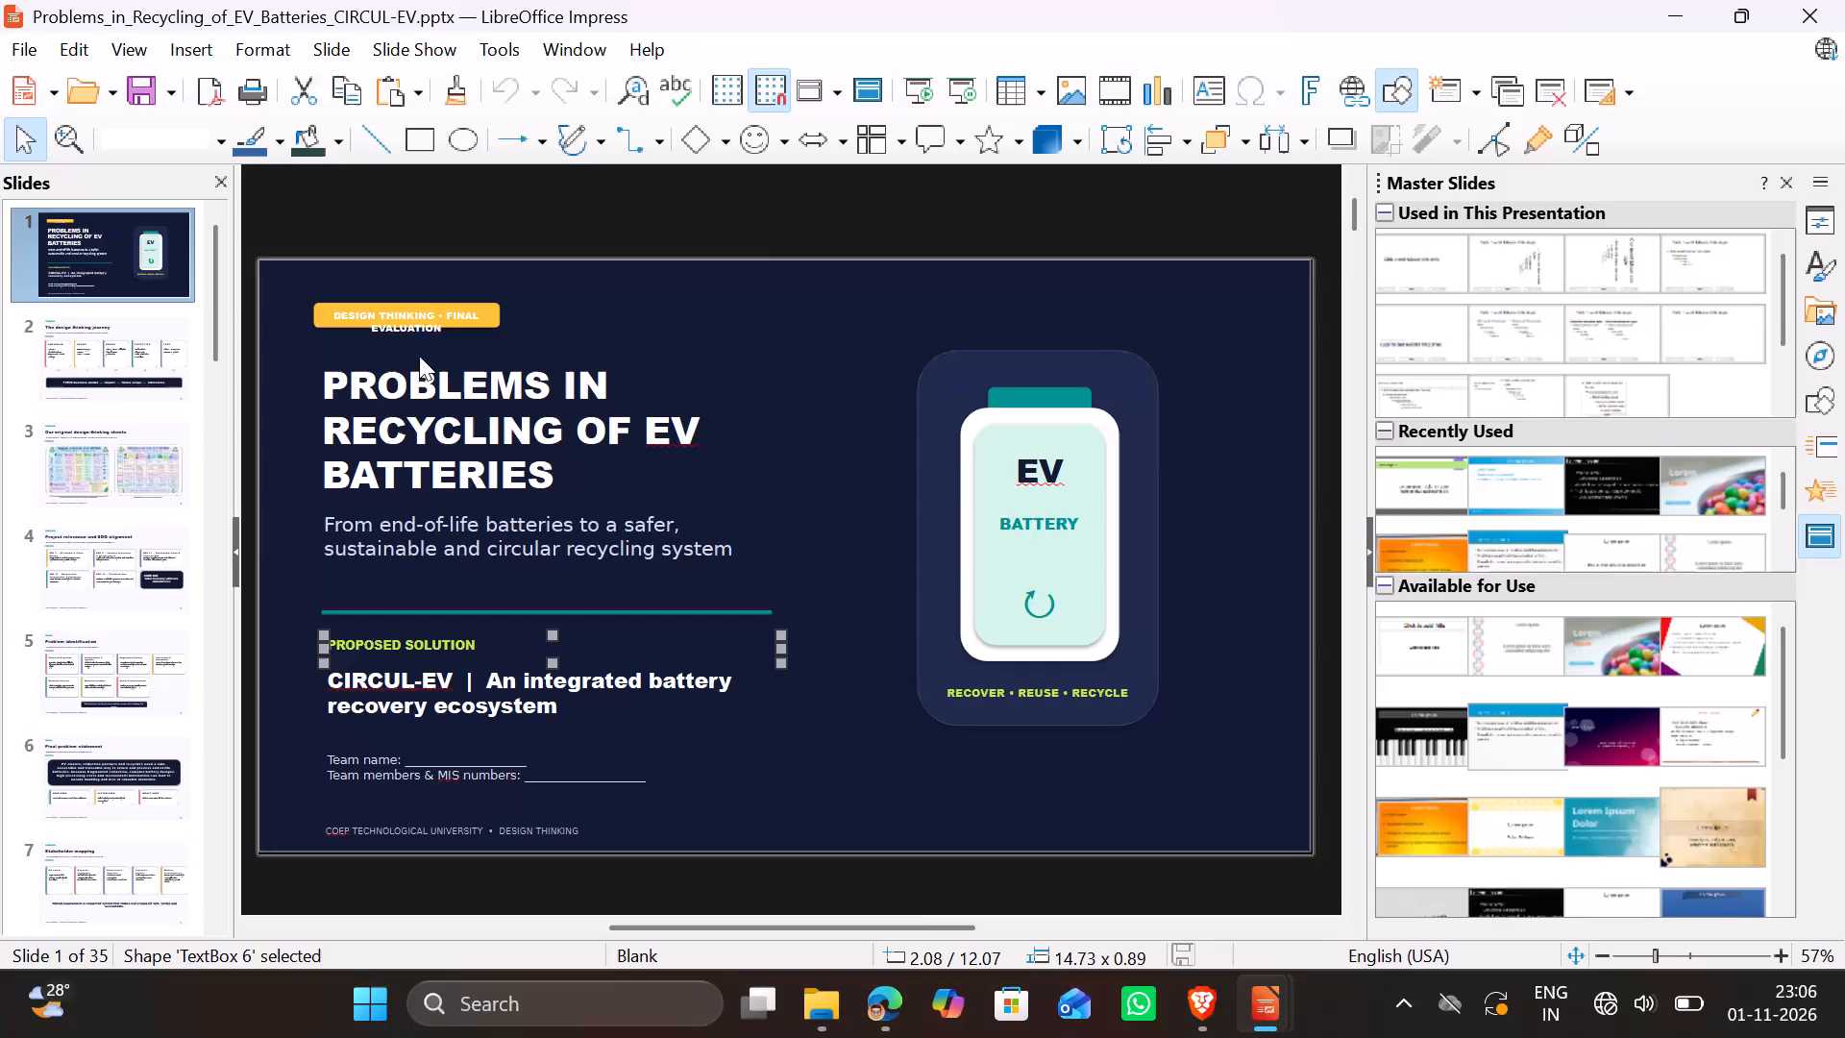
# Move the "DESIGN THINKING • FINAL EVALUATION" text box on slide 1 up onto the yellow badge, to a vertical position of about 1.29.
pyautogui.click(454, 318)
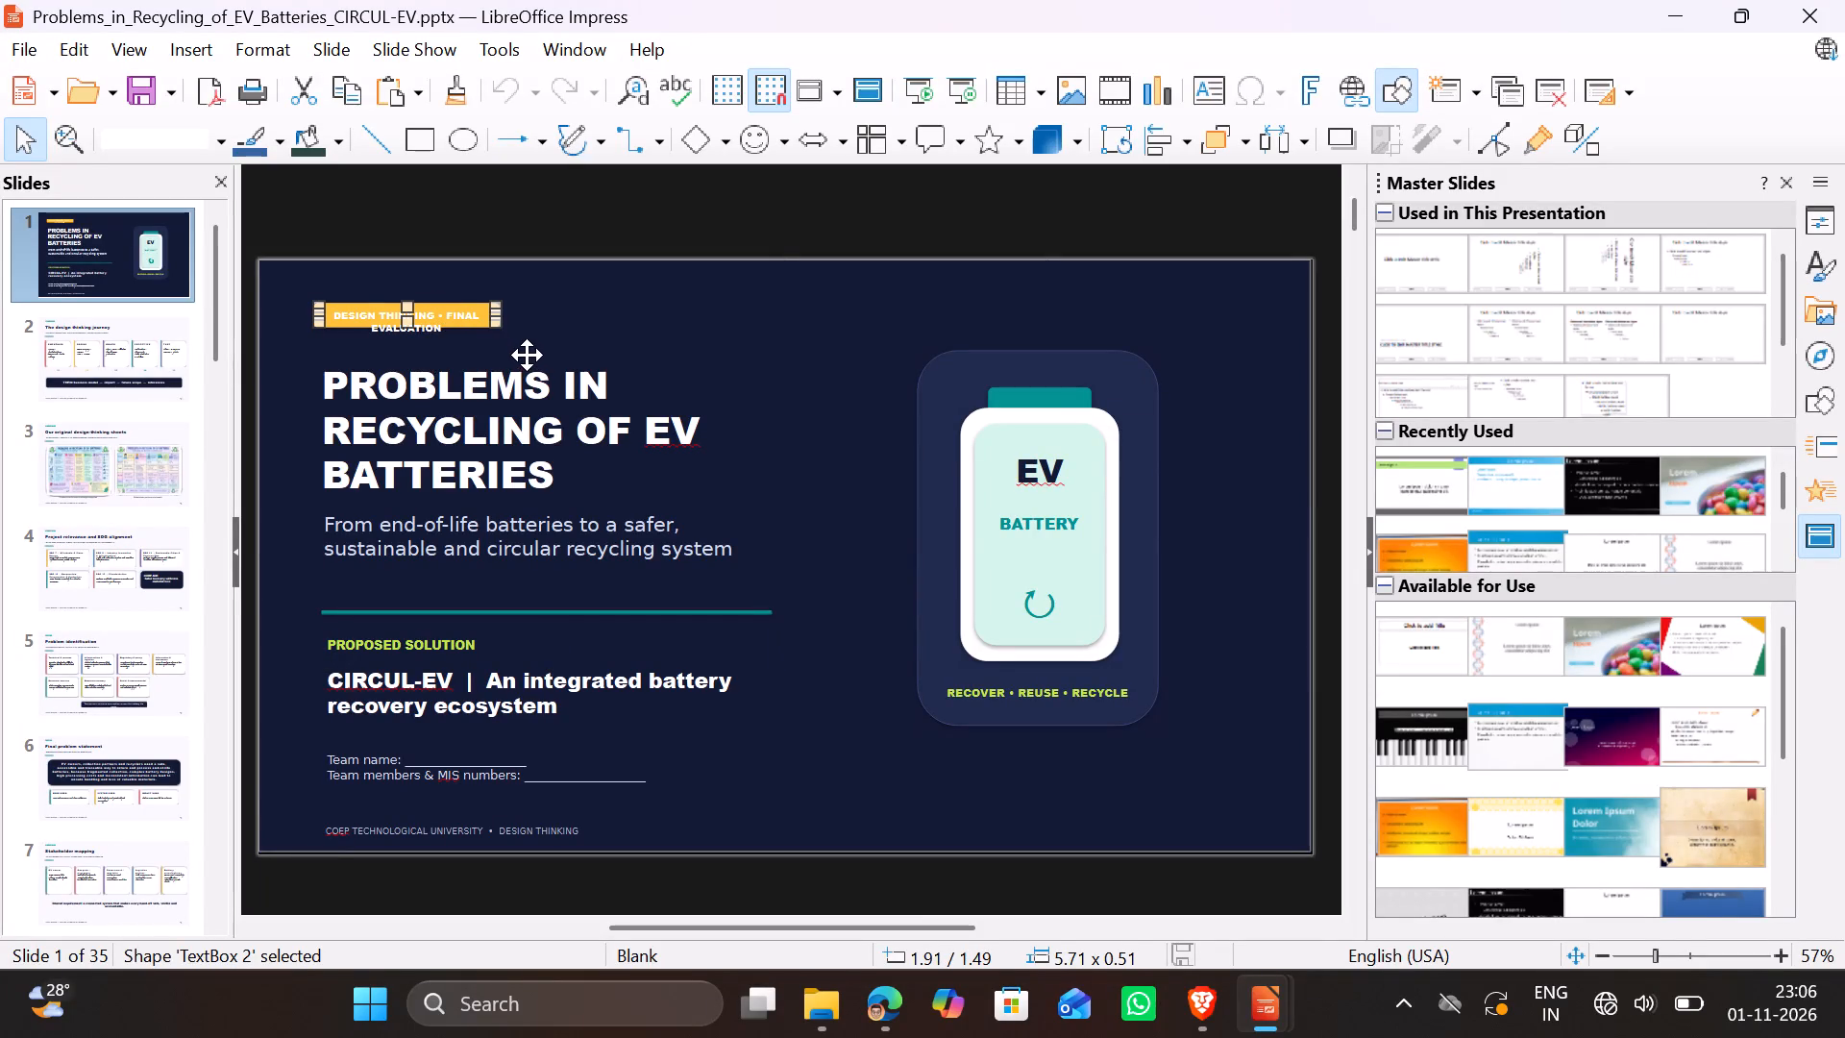
pyautogui.press('Down')
pyautogui.press('Down')
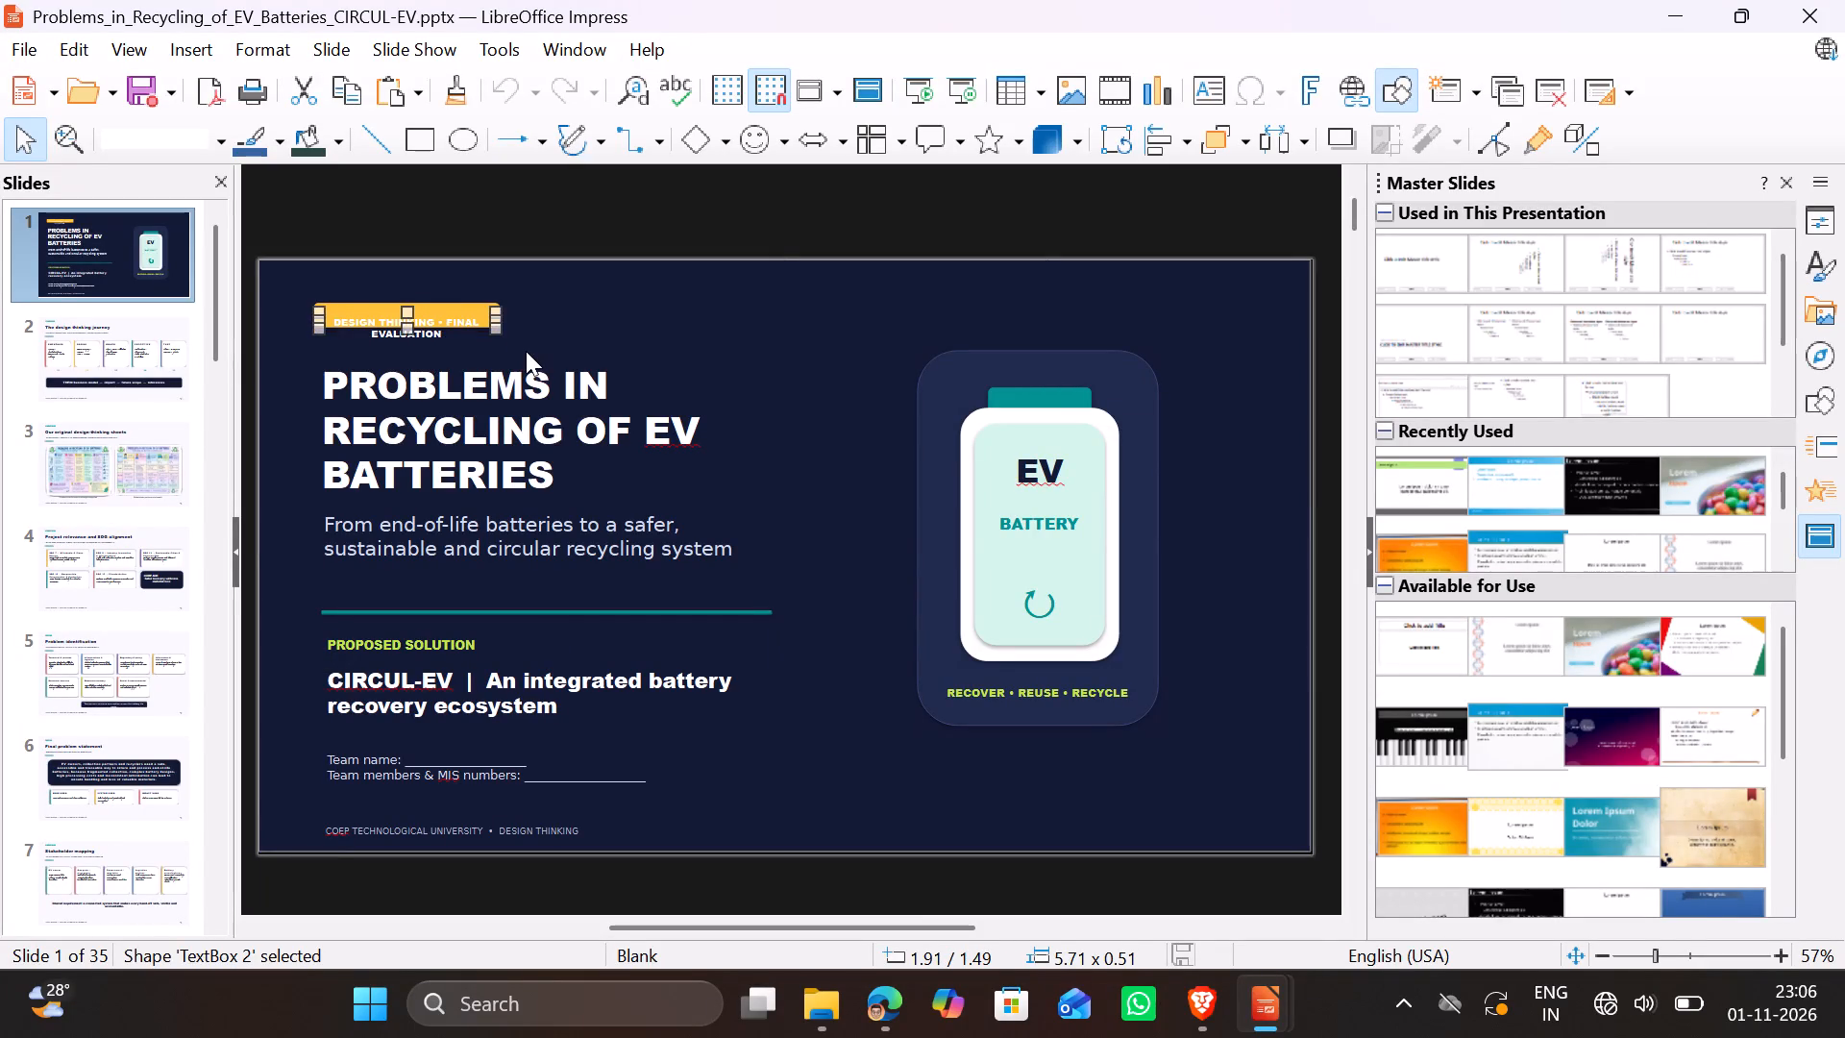
pyautogui.press('Up')
pyautogui.press('Up')
pyautogui.press('Up')
pyautogui.press('Up')
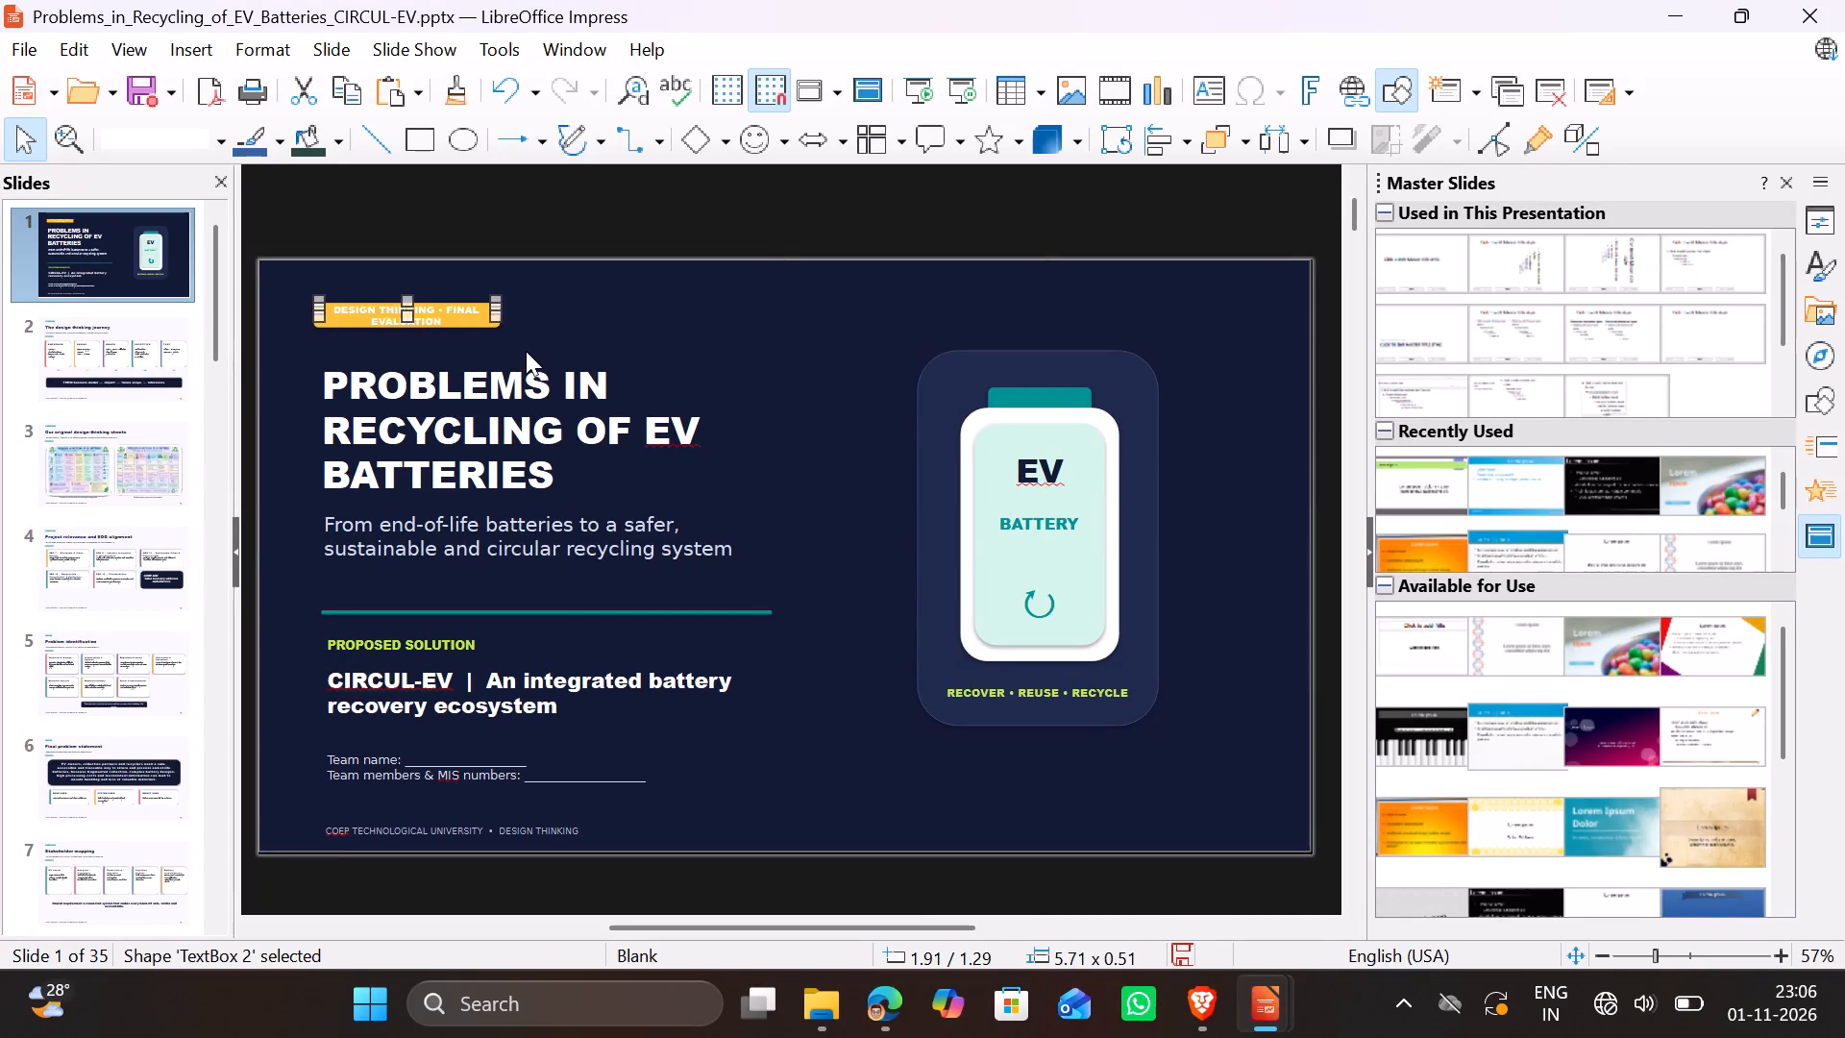
pyautogui.click(885, 391)
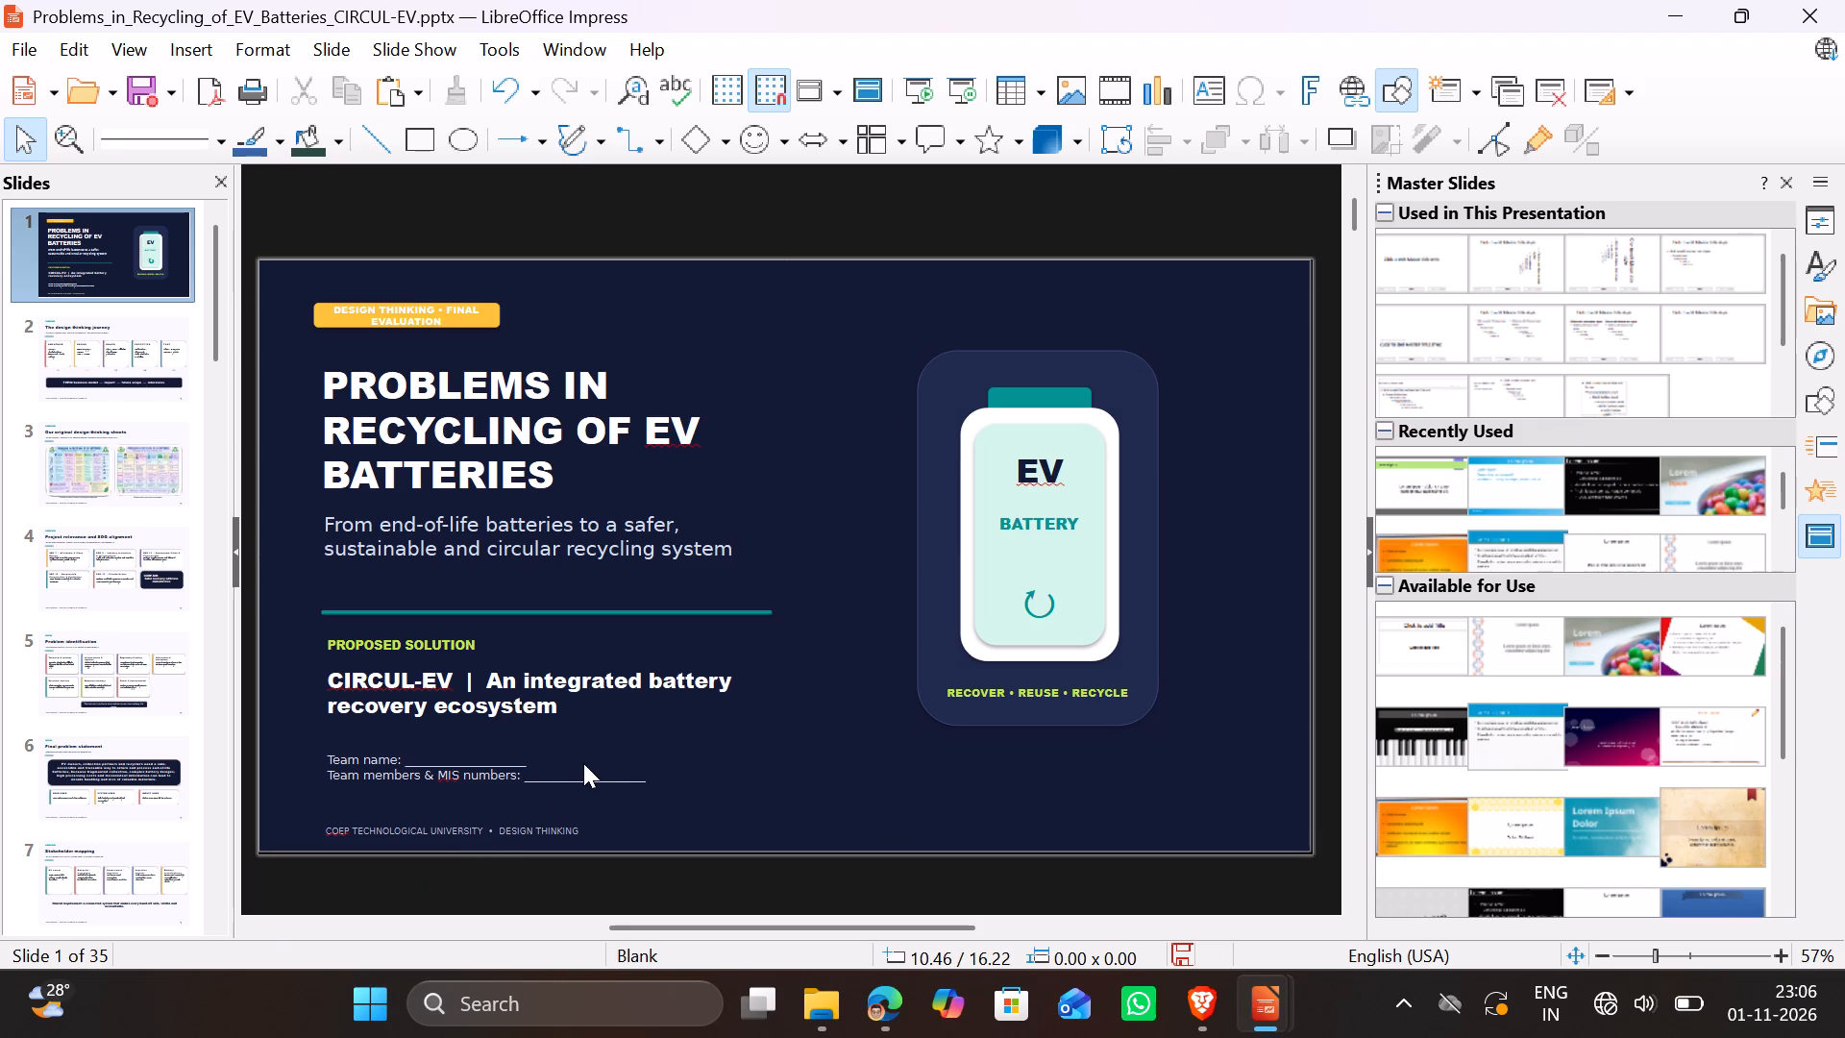
# Widen the "DESIGN THINKING • FINAL EVALUATION" text box to about 16.1 so its text fits on one line.
pyautogui.click(427, 301)
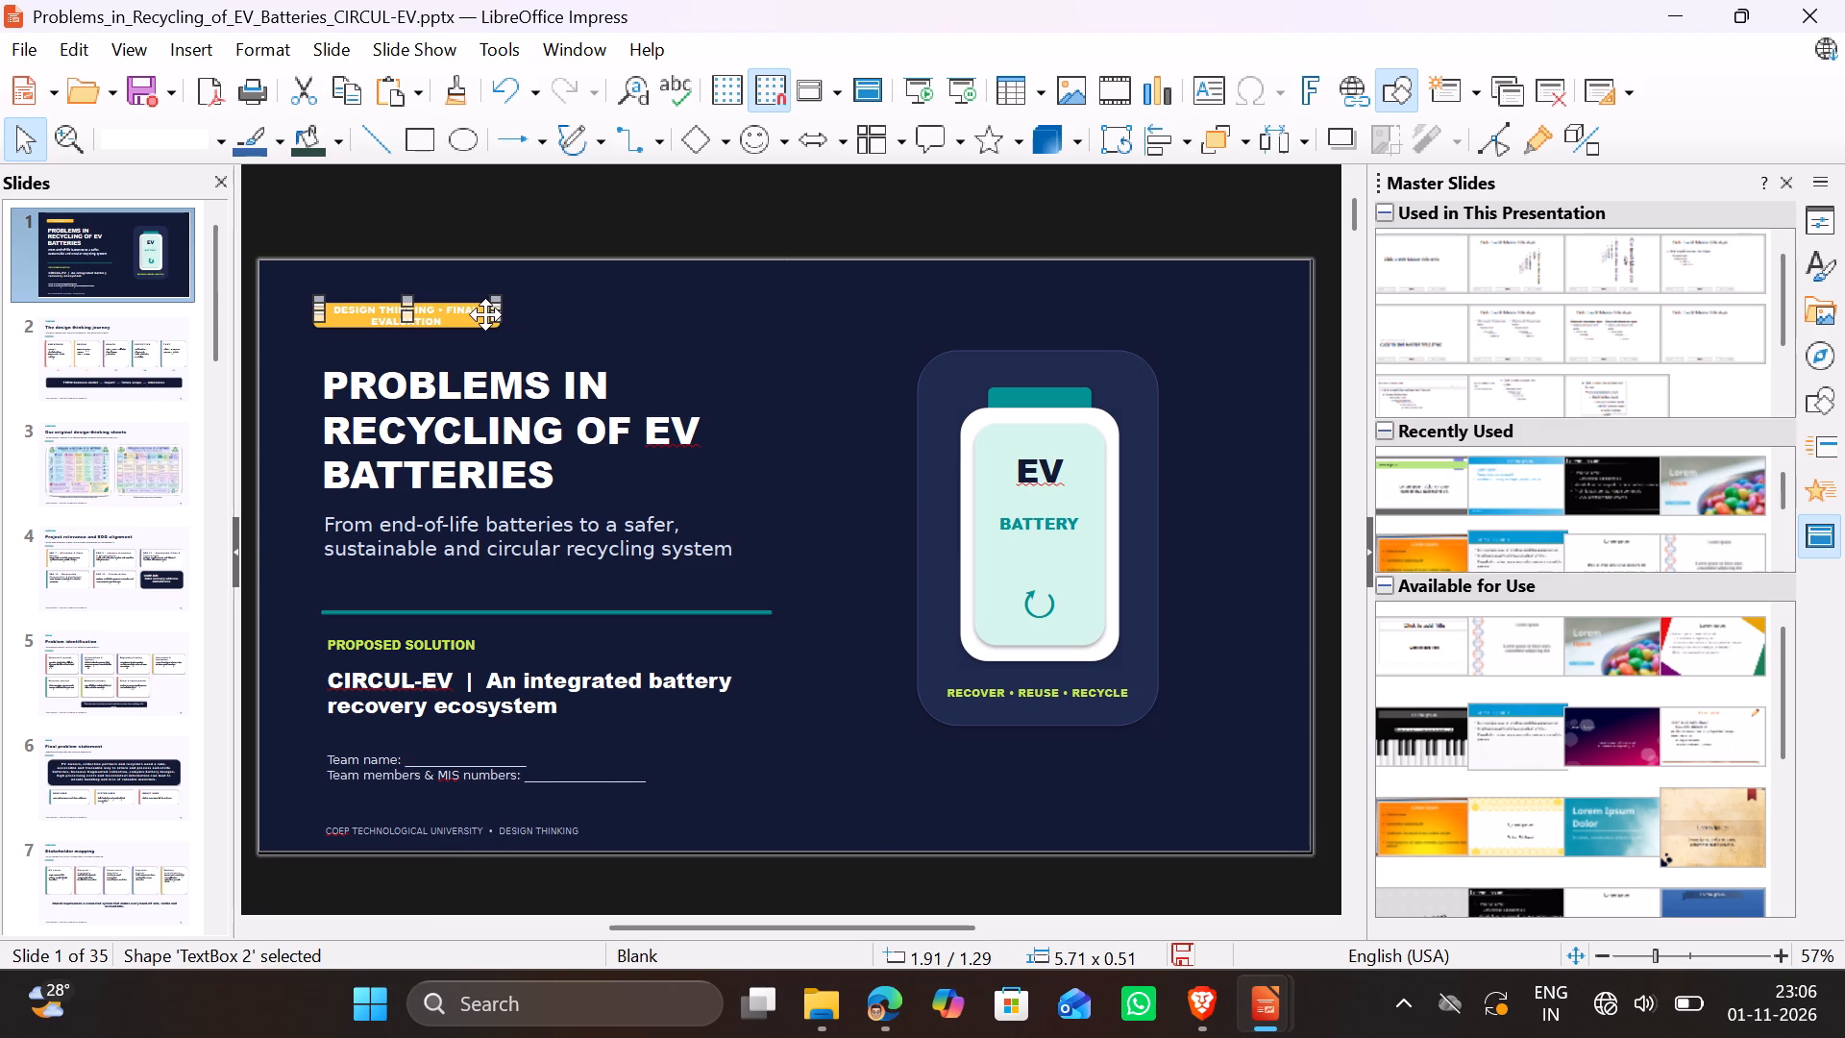
pyautogui.moveTo(500, 315); pyautogui.dragTo(718, 420)
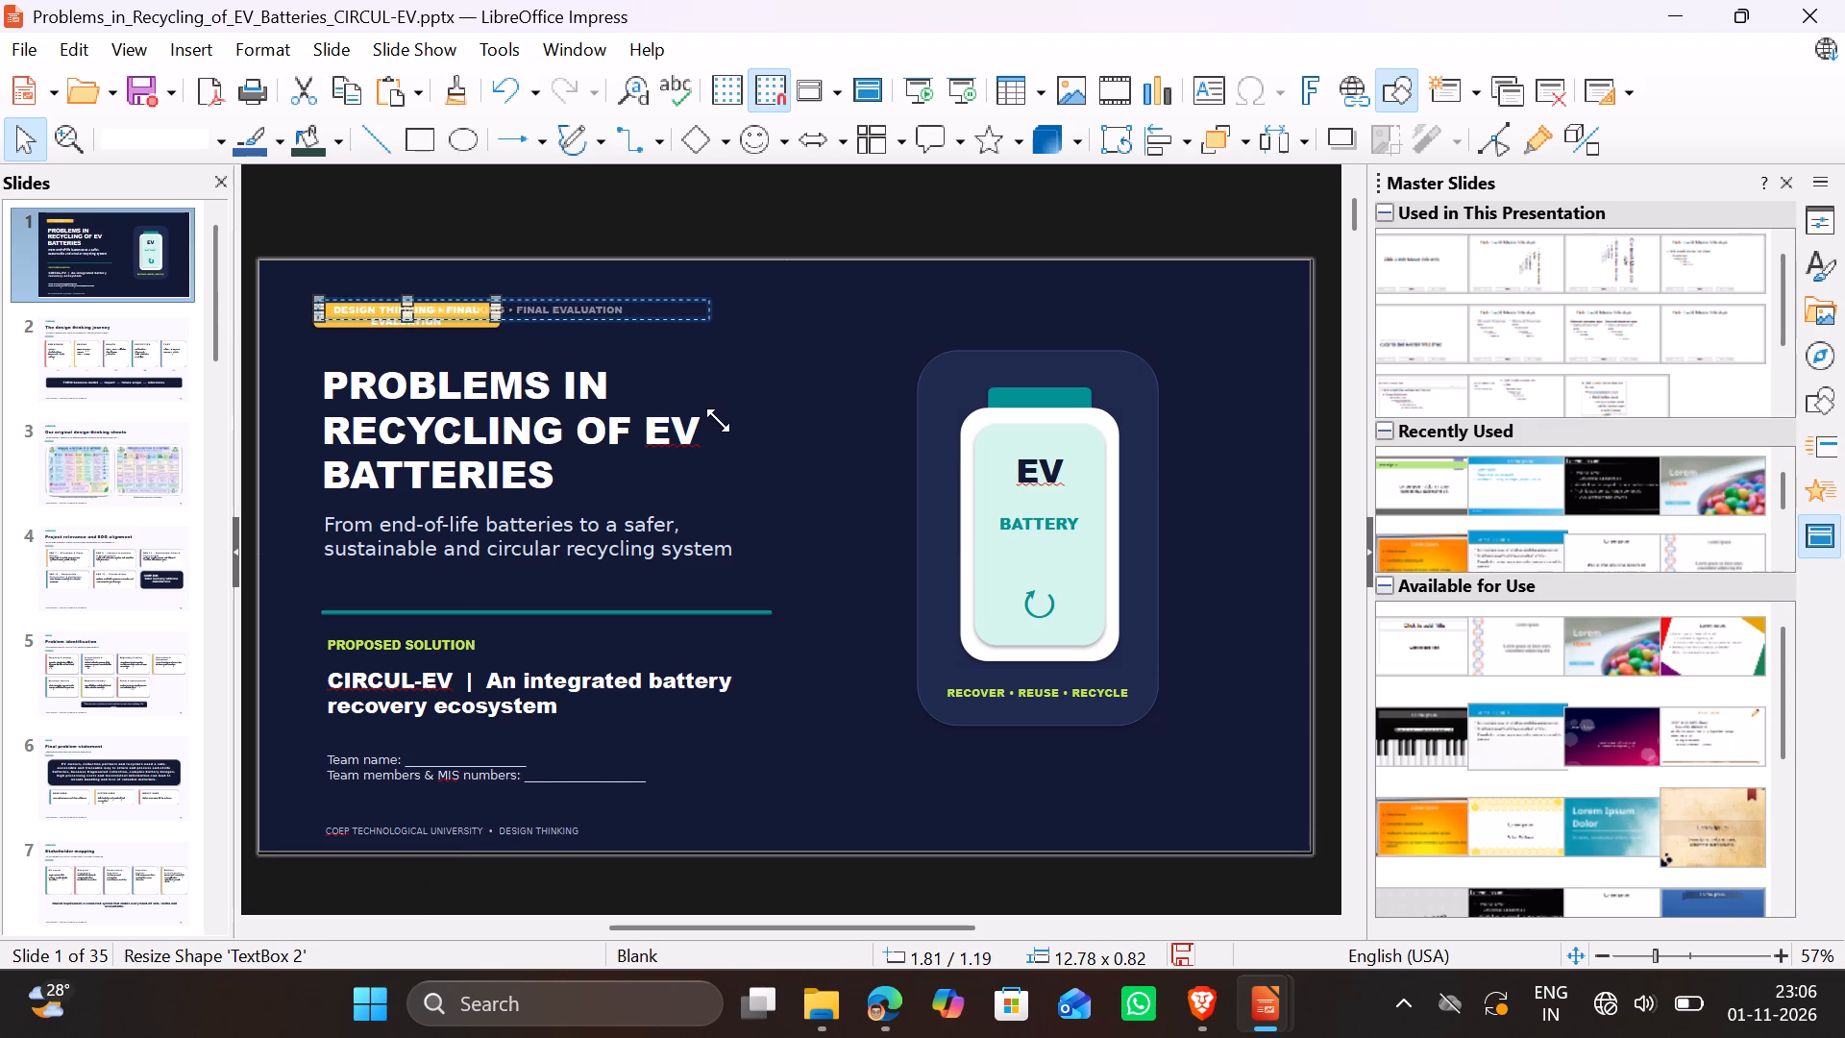
pyautogui.moveTo(718, 420); pyautogui.dragTo(816, 533)
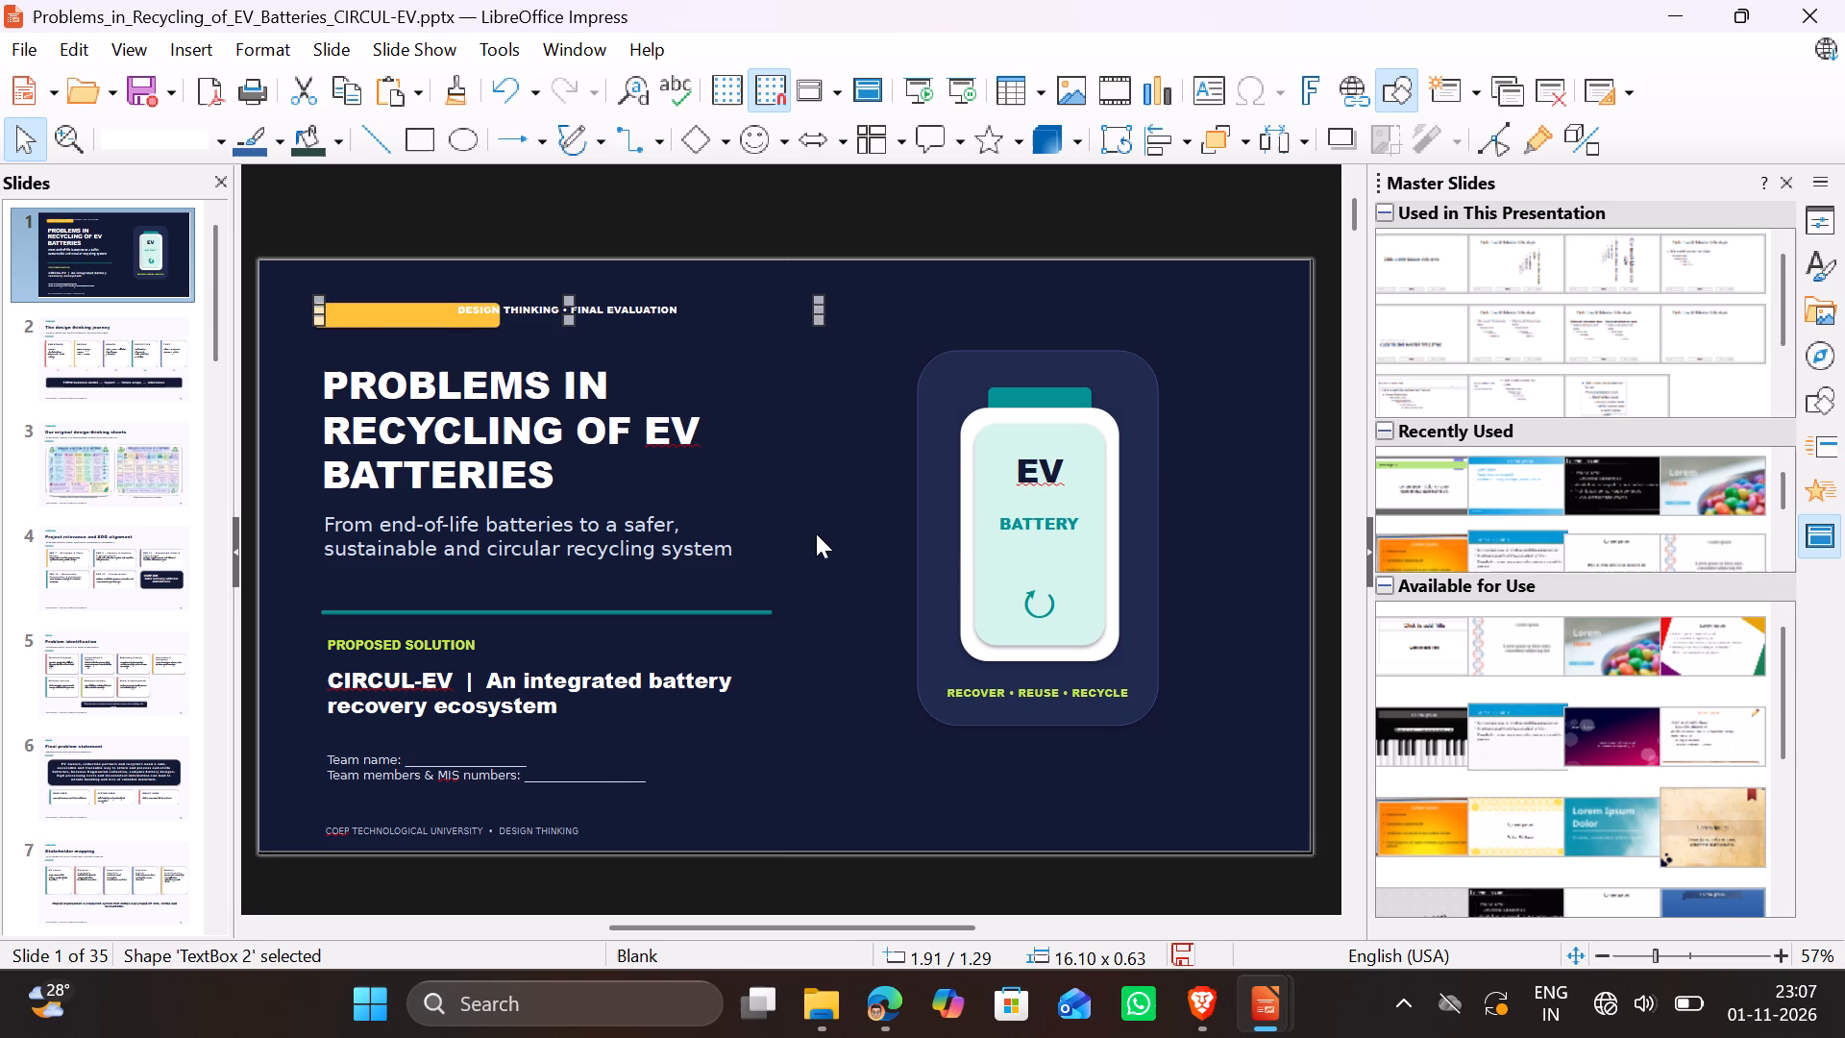
# Stretch the yellow rounded rectangle behind the badge text to a width of about 12.7.
pyautogui.click(413, 311)
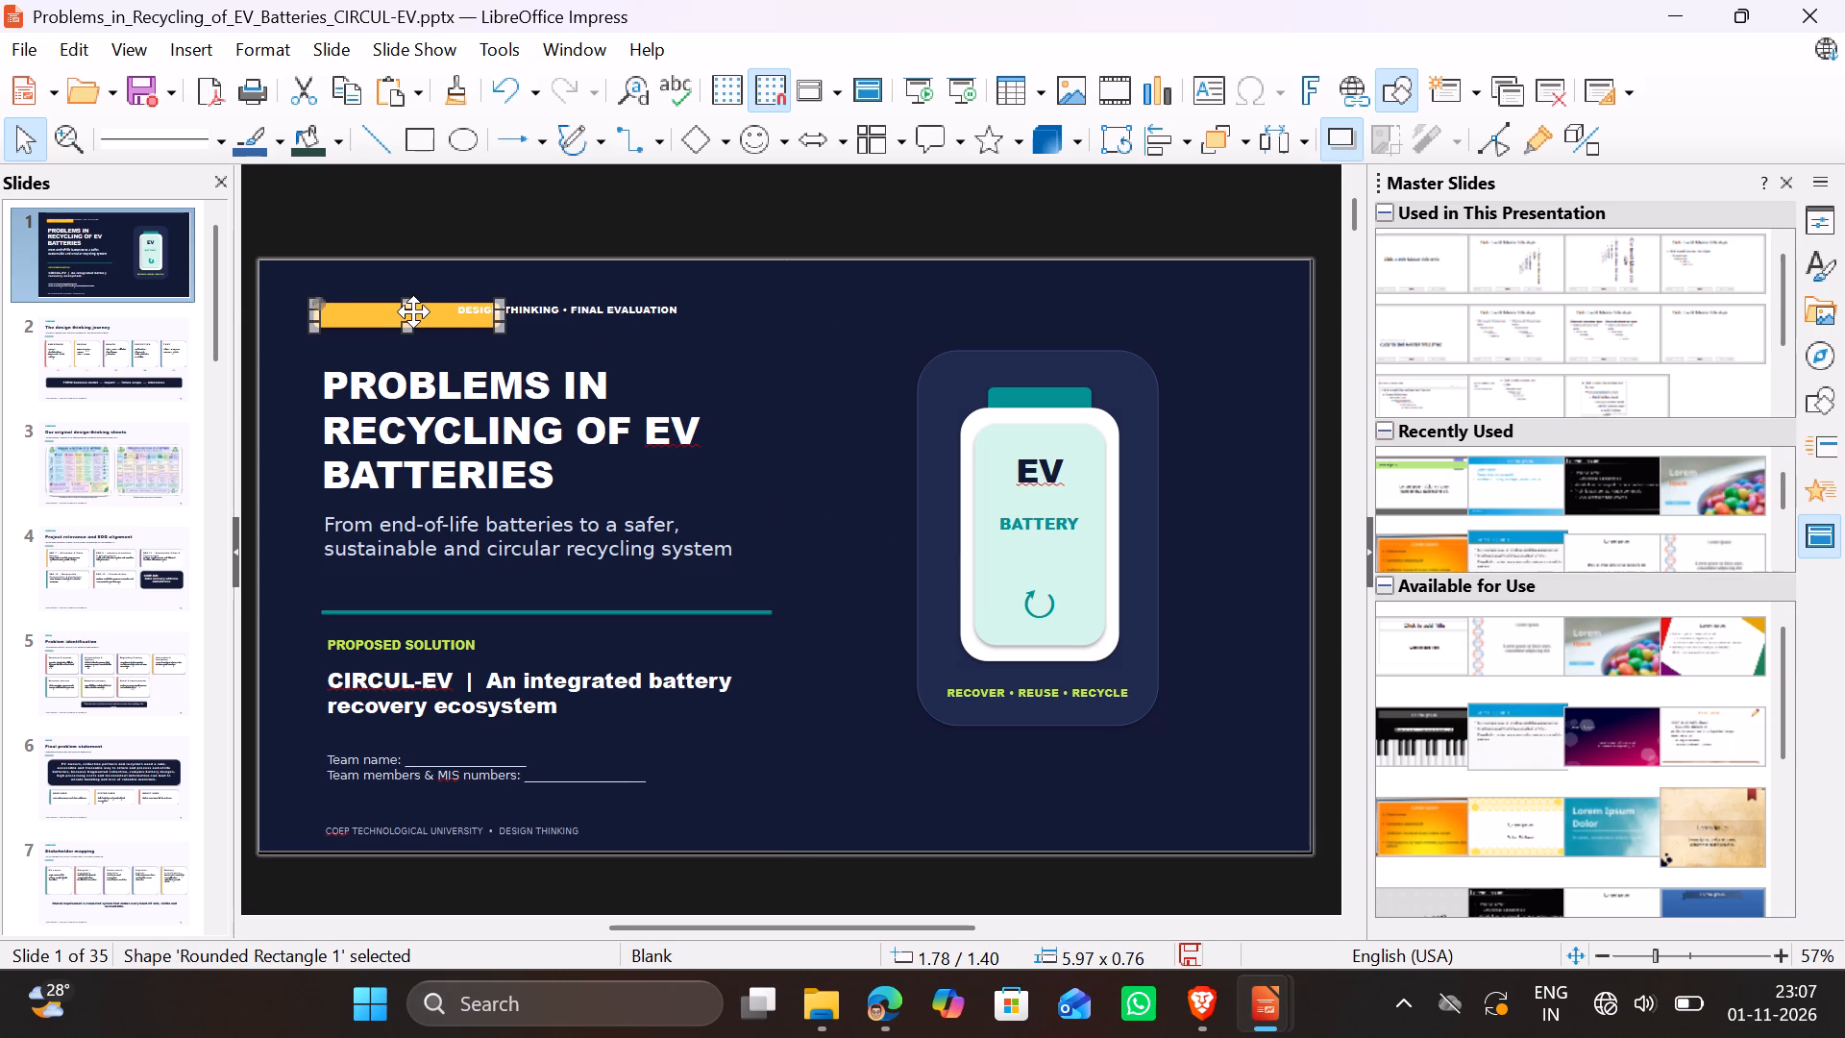
pyautogui.moveTo(495, 313); pyautogui.dragTo(713, 304)
pyautogui.click(713, 304)
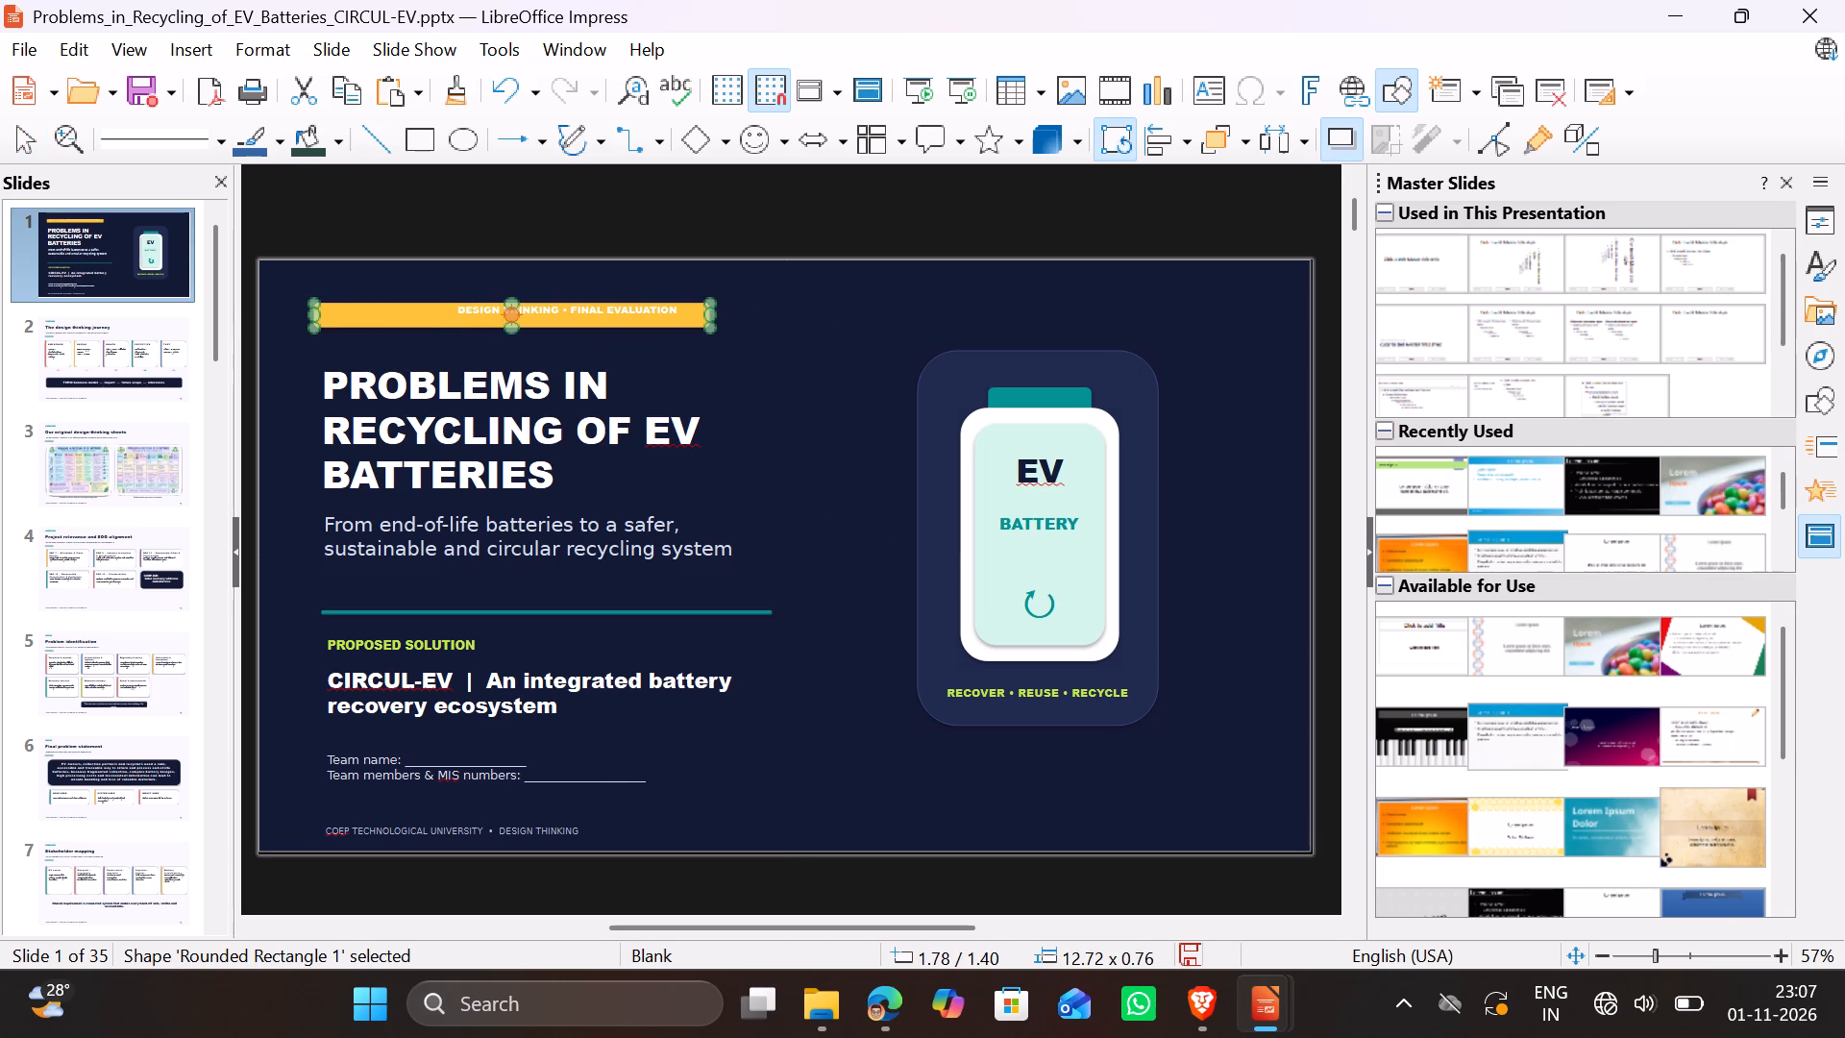
# Shift the badge text box left to a horizontal position of about 0.31 so the text centres on the yellow bar.
pyautogui.click(607, 298)
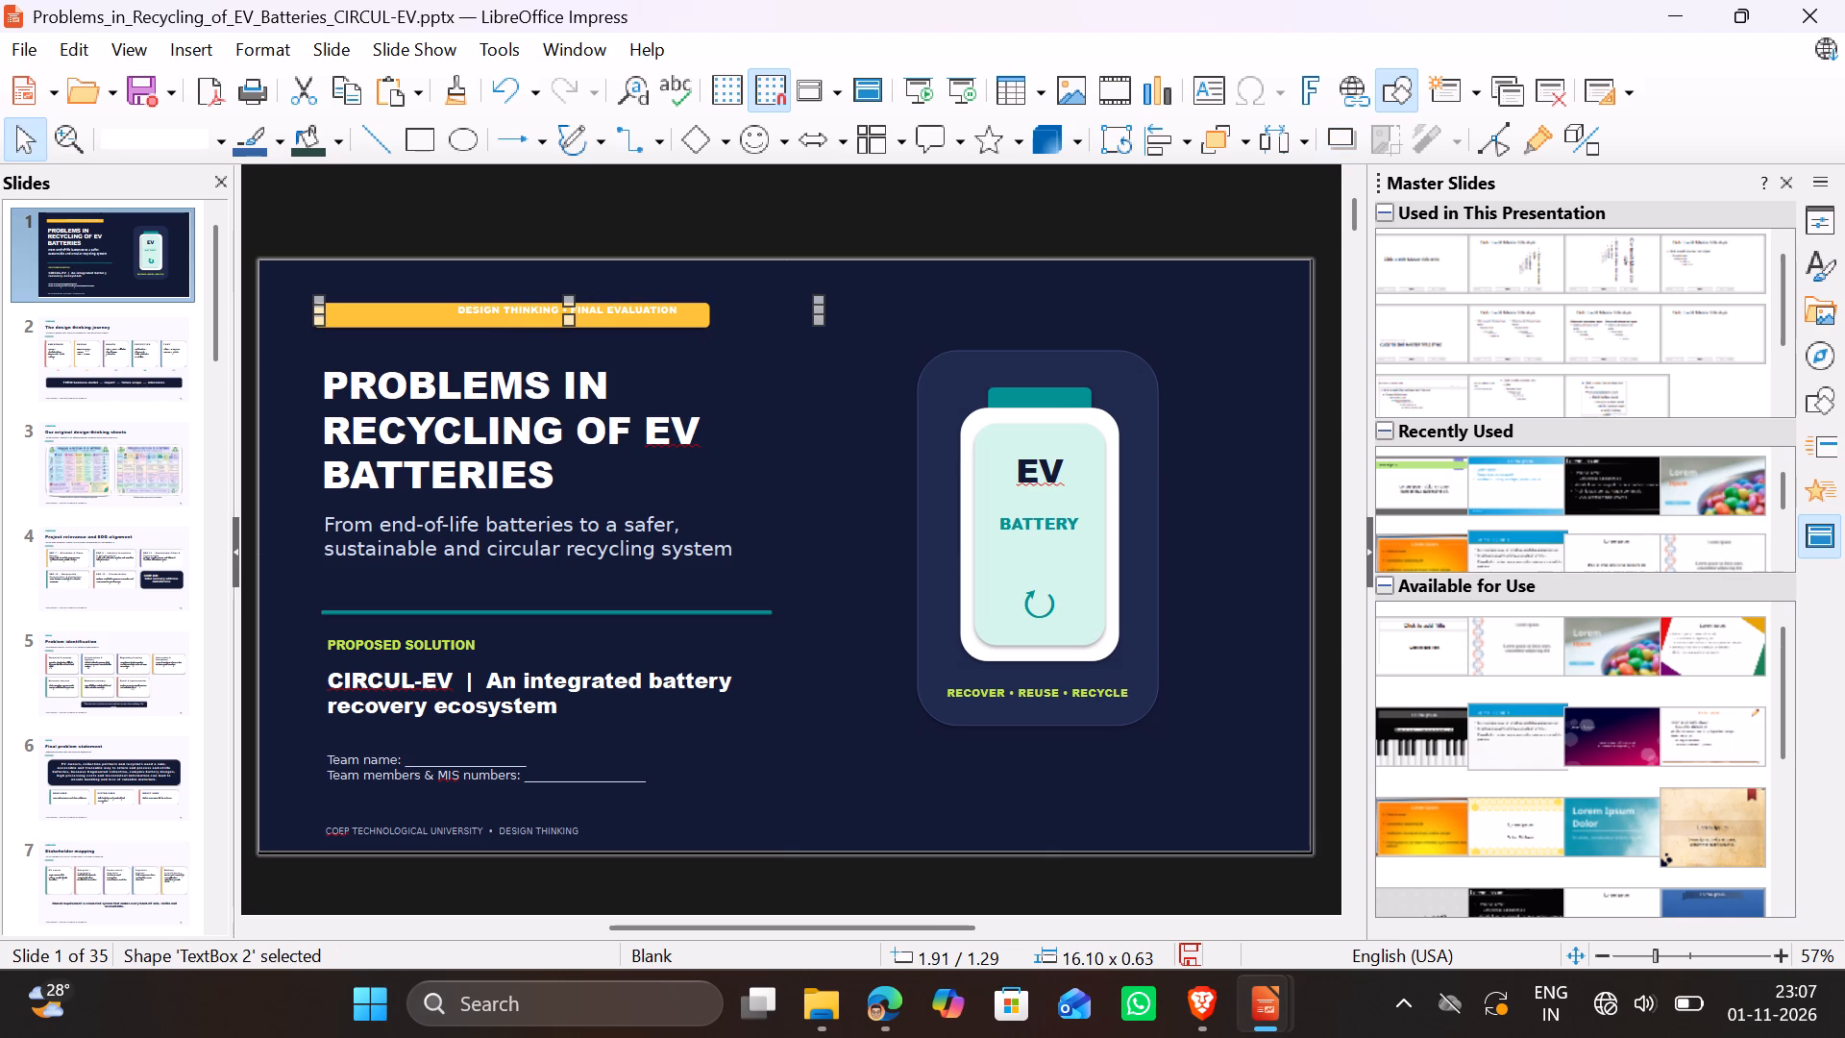
pyautogui.press('Left')
pyautogui.press('Left')
pyautogui.press('Left')
pyautogui.press('Left')
pyautogui.press('Left')
pyautogui.press('Left')
pyautogui.press('Left')
pyautogui.press('Left')
pyautogui.press('Left')
pyautogui.press('Left')
pyautogui.press('Left')
pyautogui.press('Left')
pyautogui.press('Left')
pyautogui.press('Left')
pyautogui.press('Left')
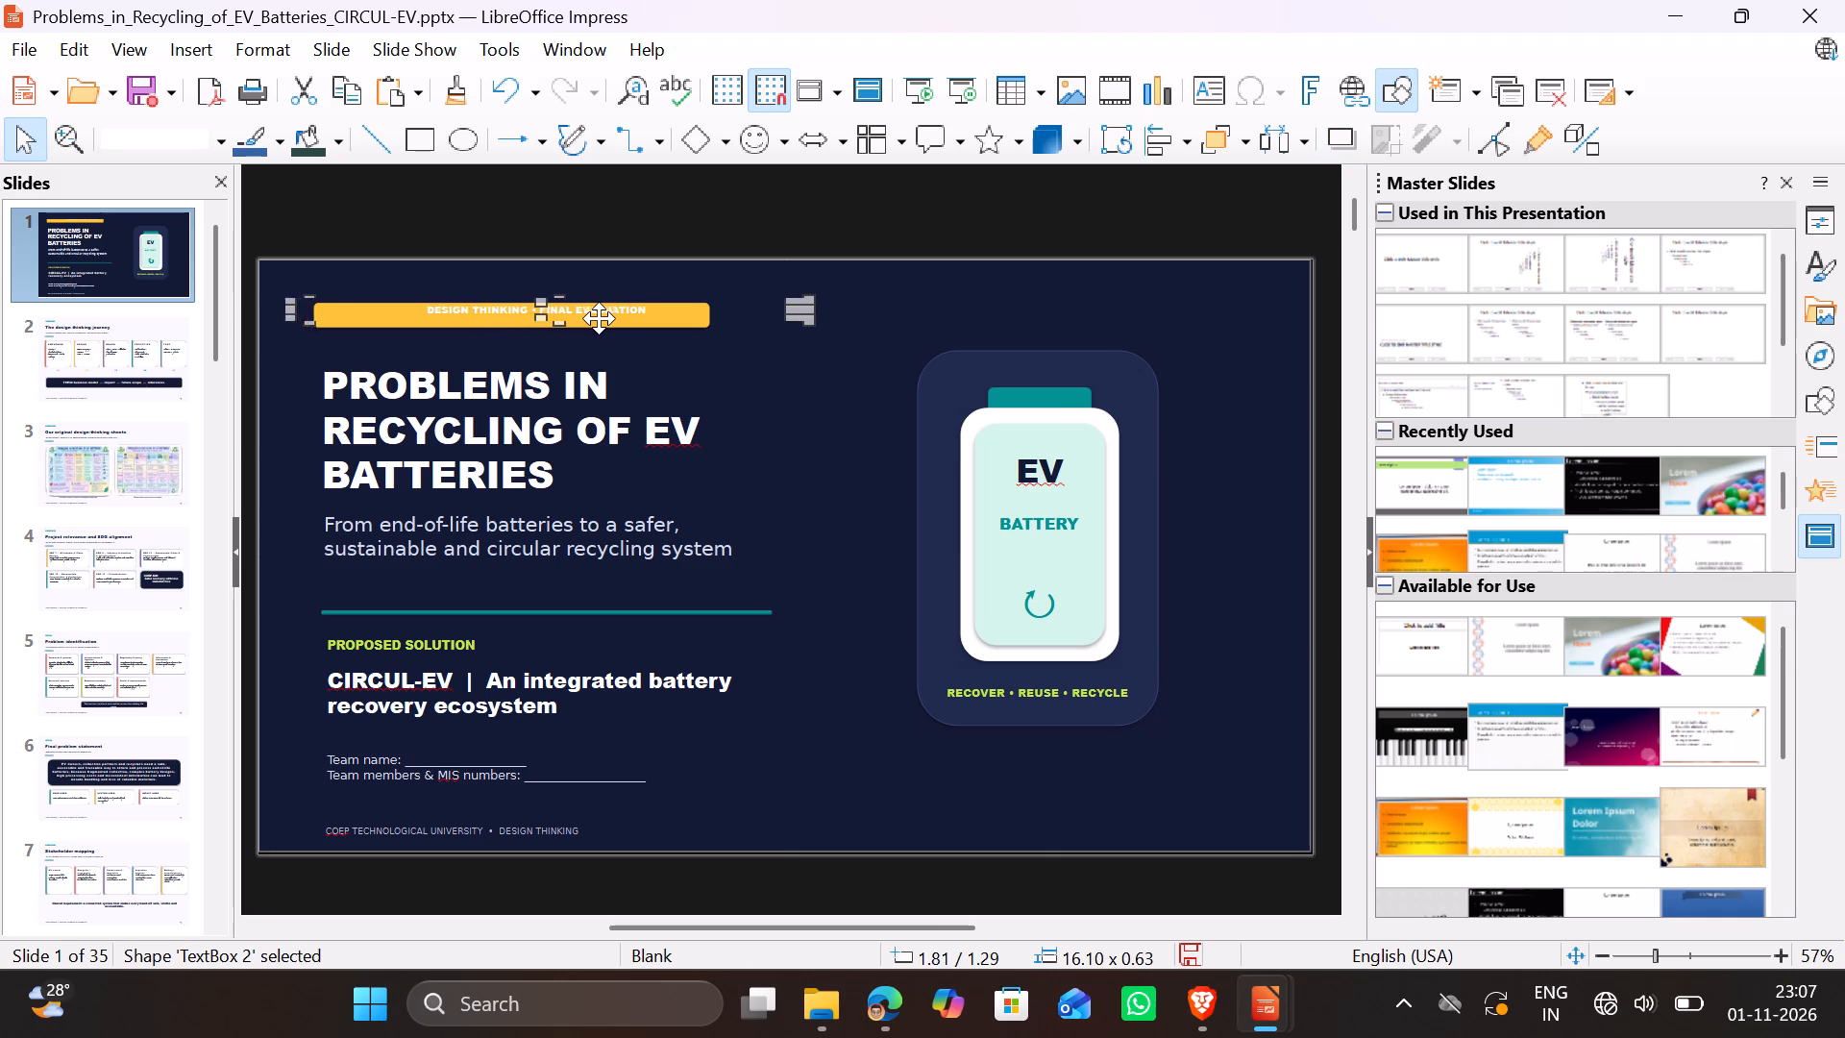
pyautogui.press('Left')
pyautogui.press('Left')
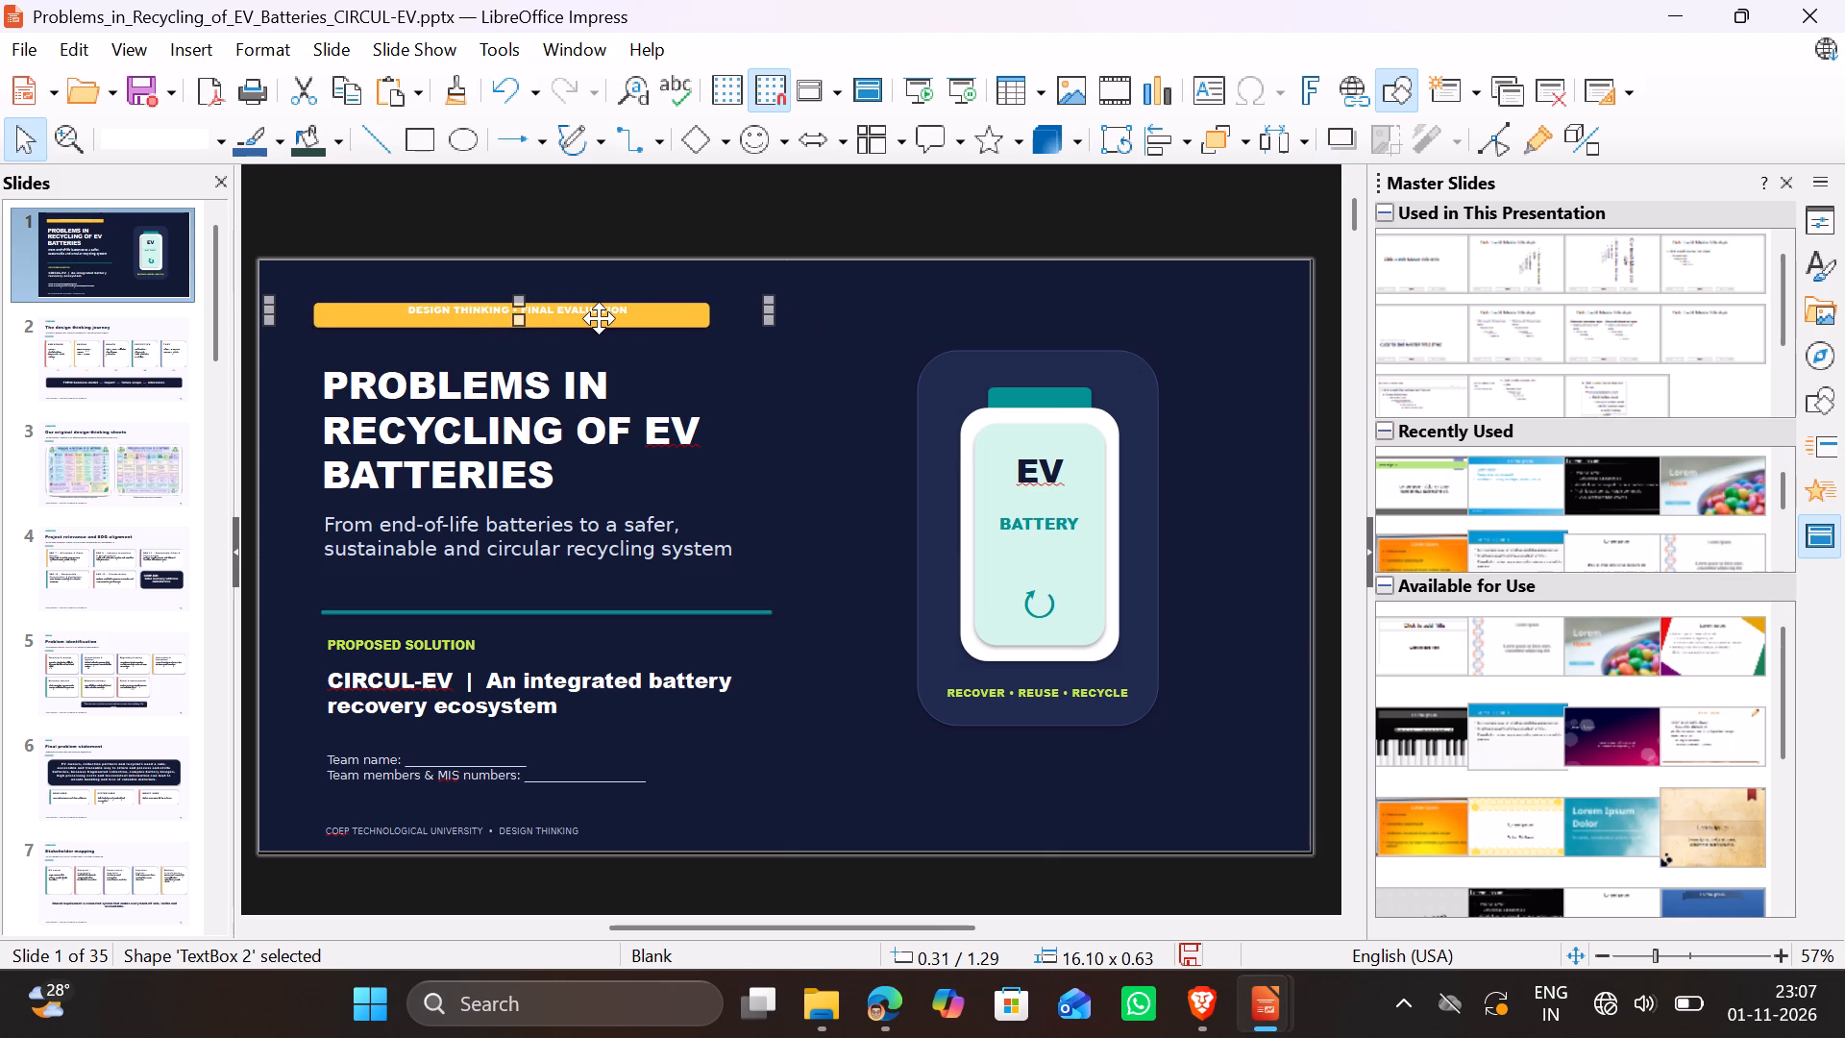
# Set the "DESIGN THINKING • FINAL EVALUATION" text to 13 pt.
pyautogui.hotkey('ctrl', 'a')
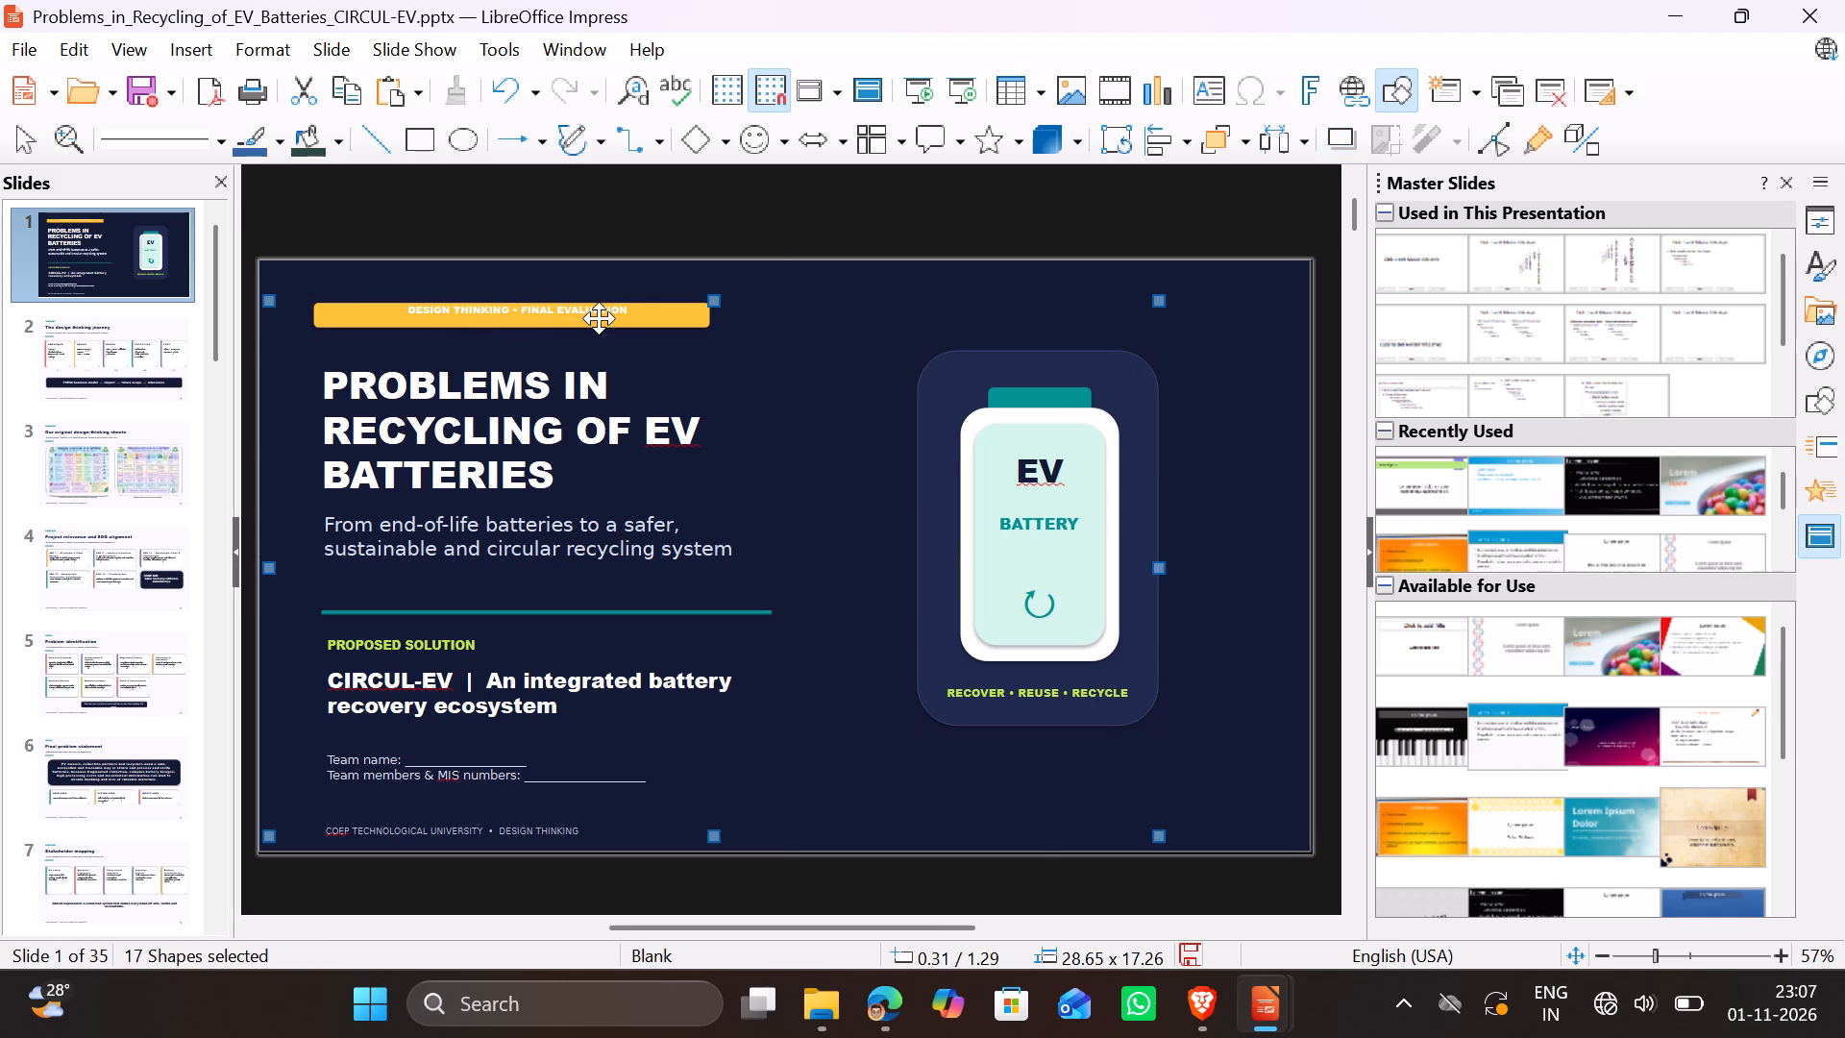
pyautogui.click(590, 315)
pyautogui.doubleClick(587, 303)
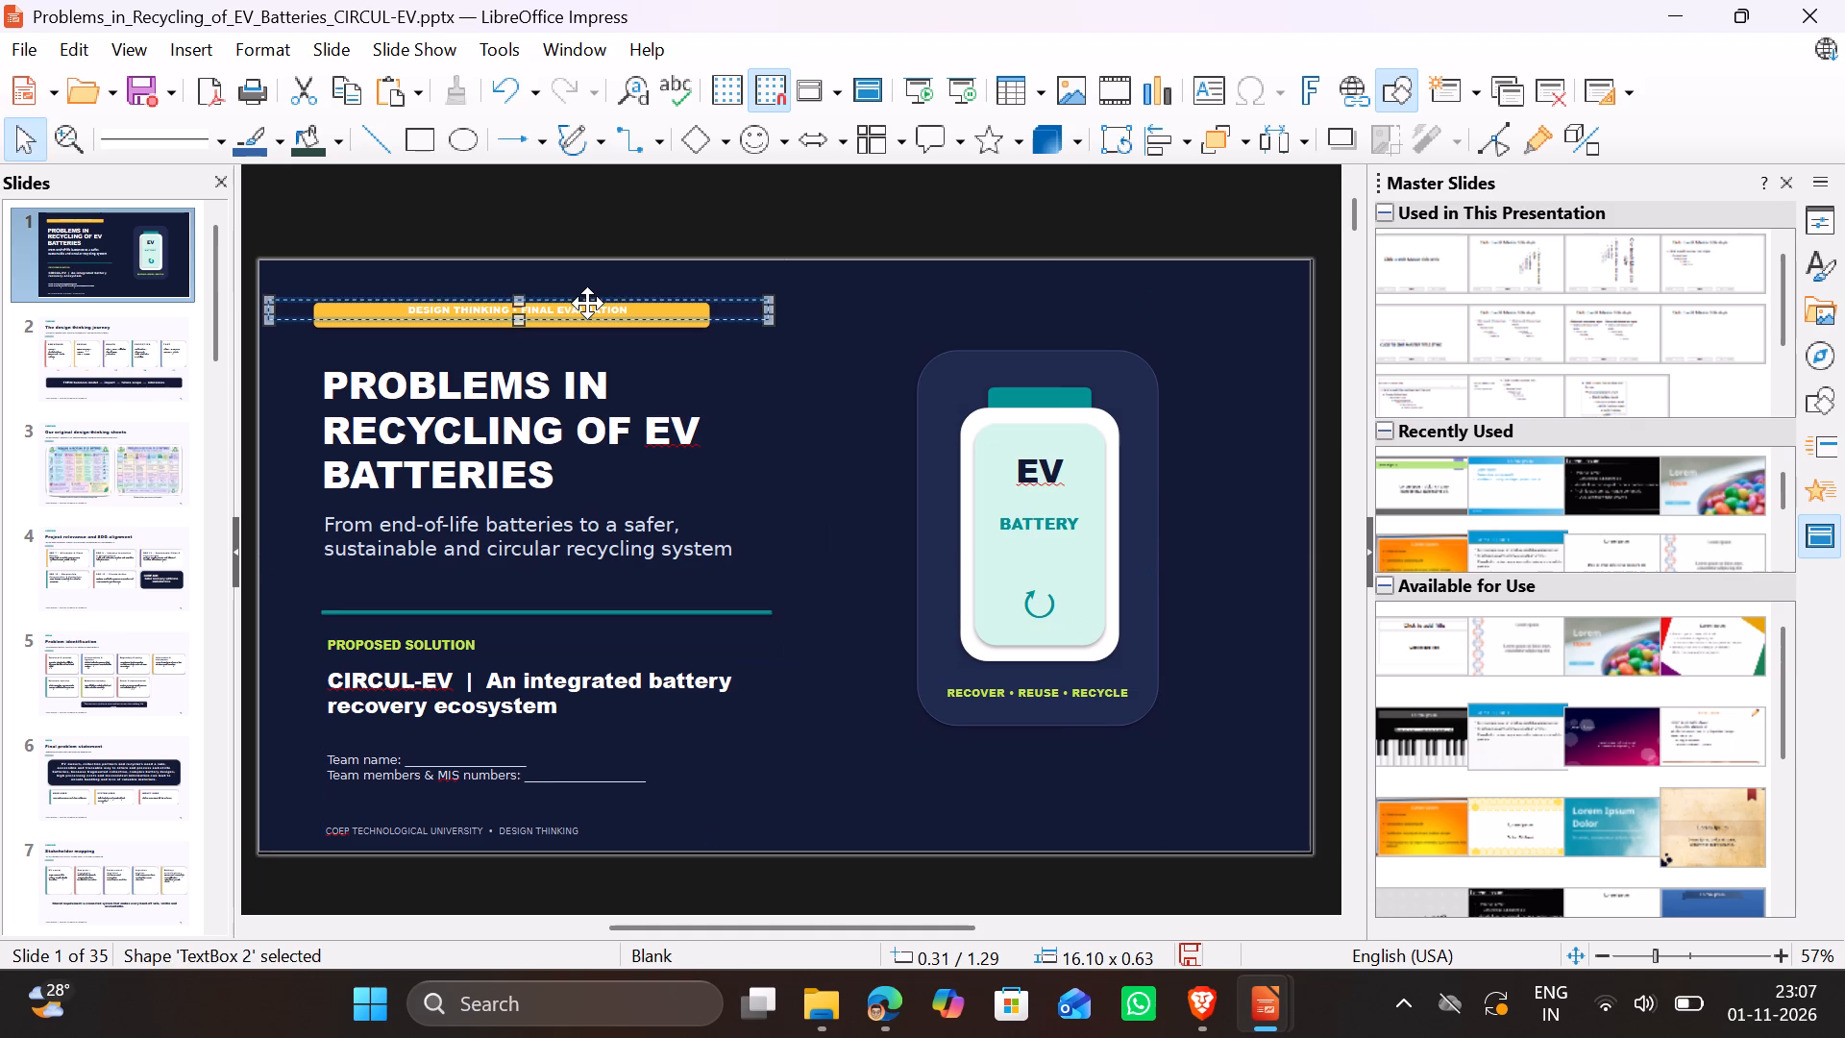
pyautogui.tripleClick(585, 310)
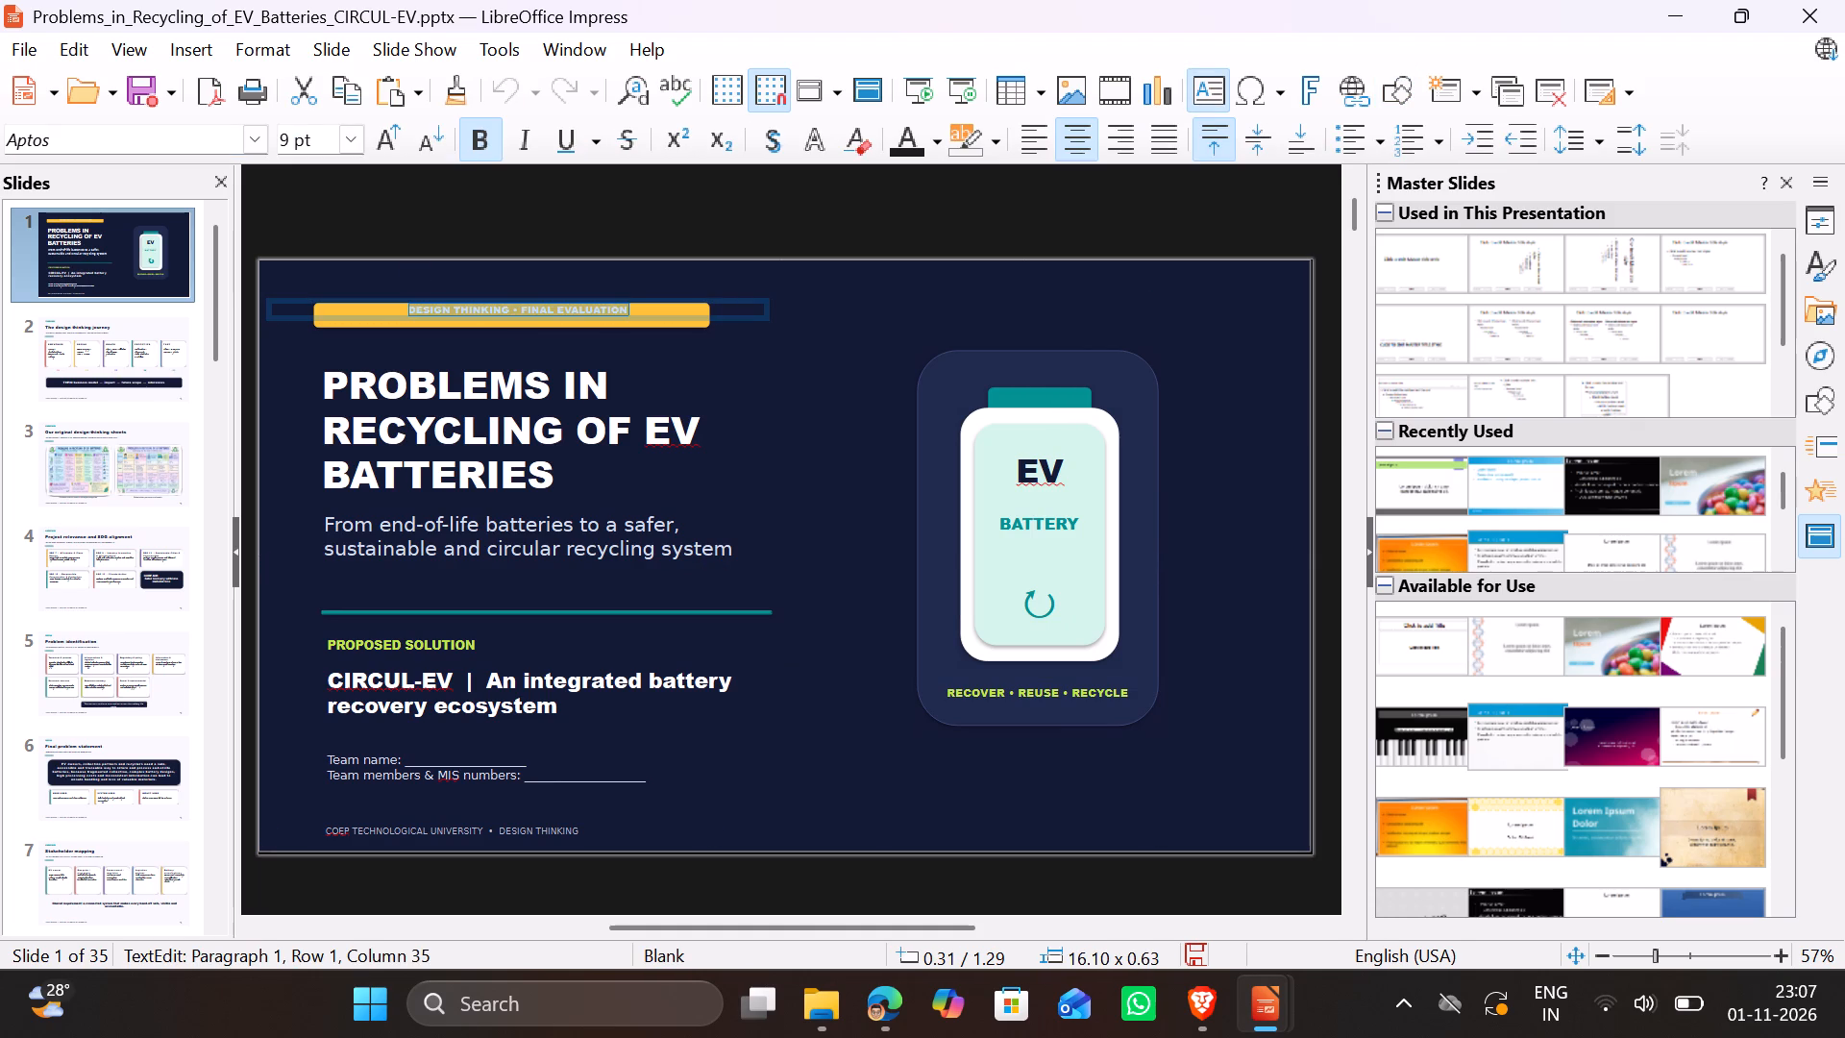
pyautogui.click(355, 143)
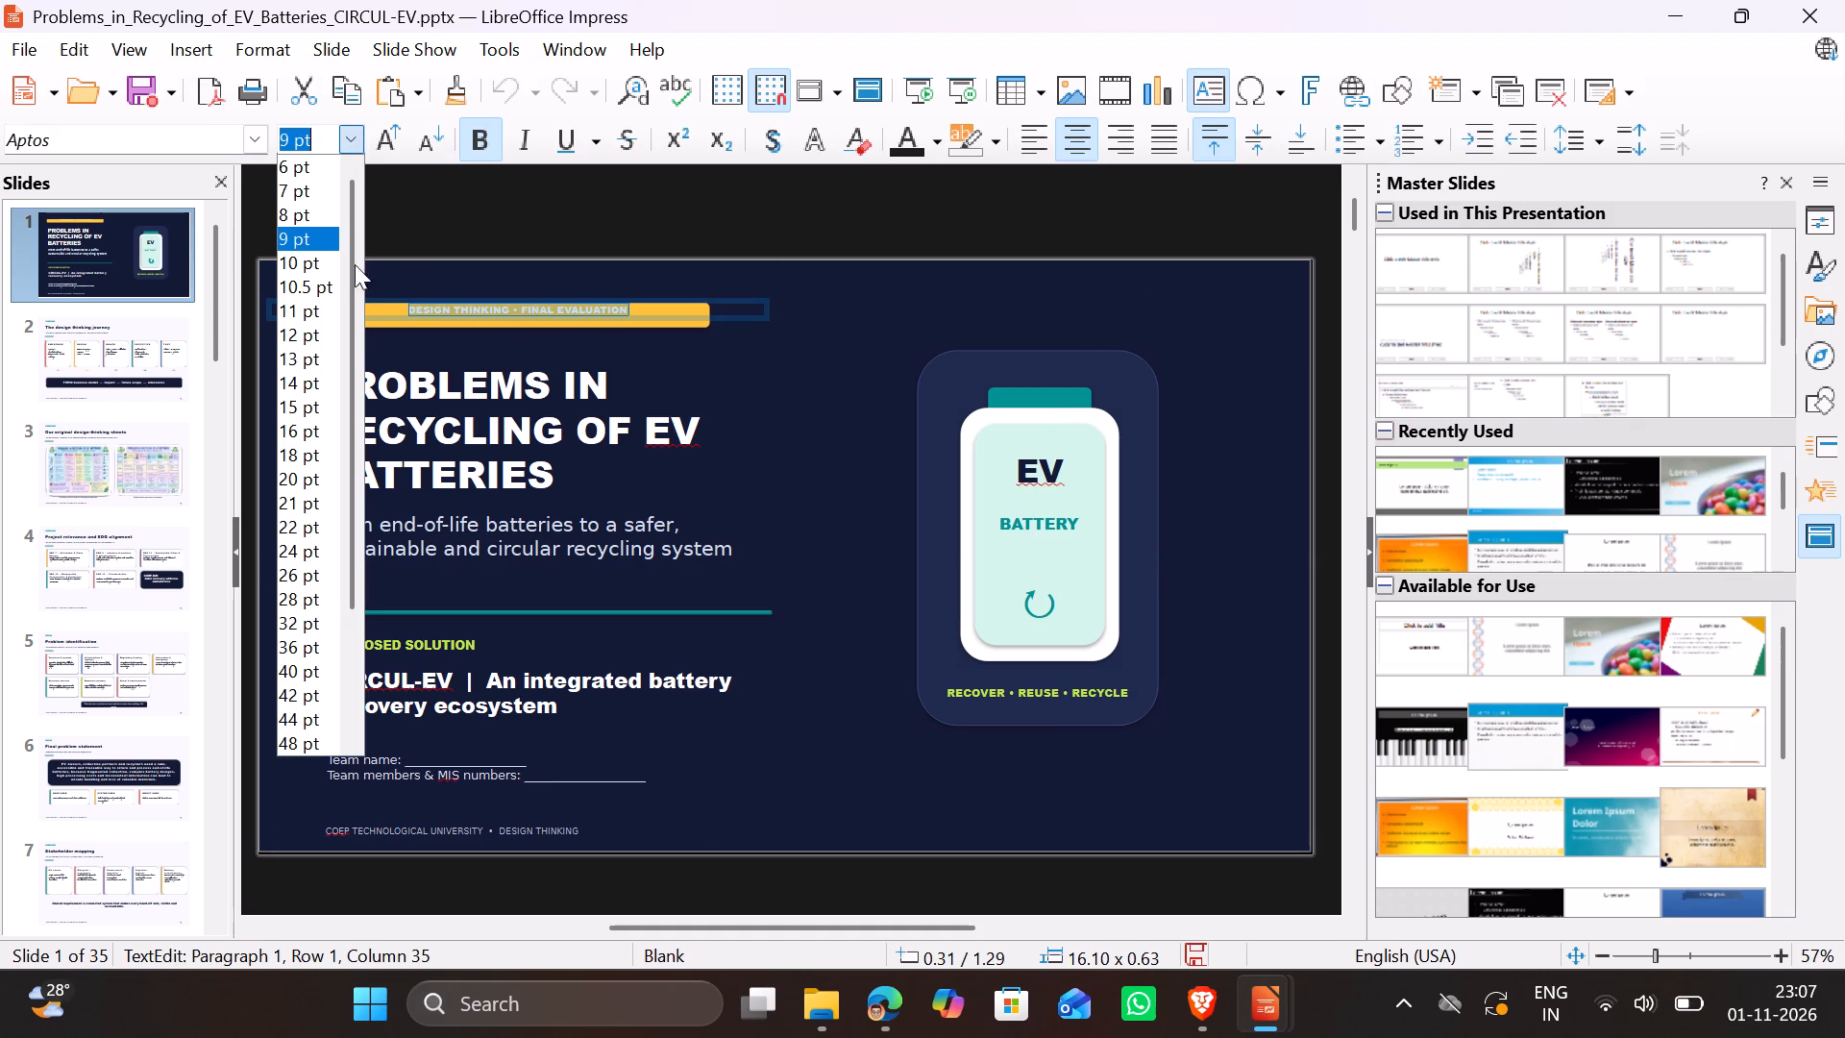
pyautogui.click(312, 361)
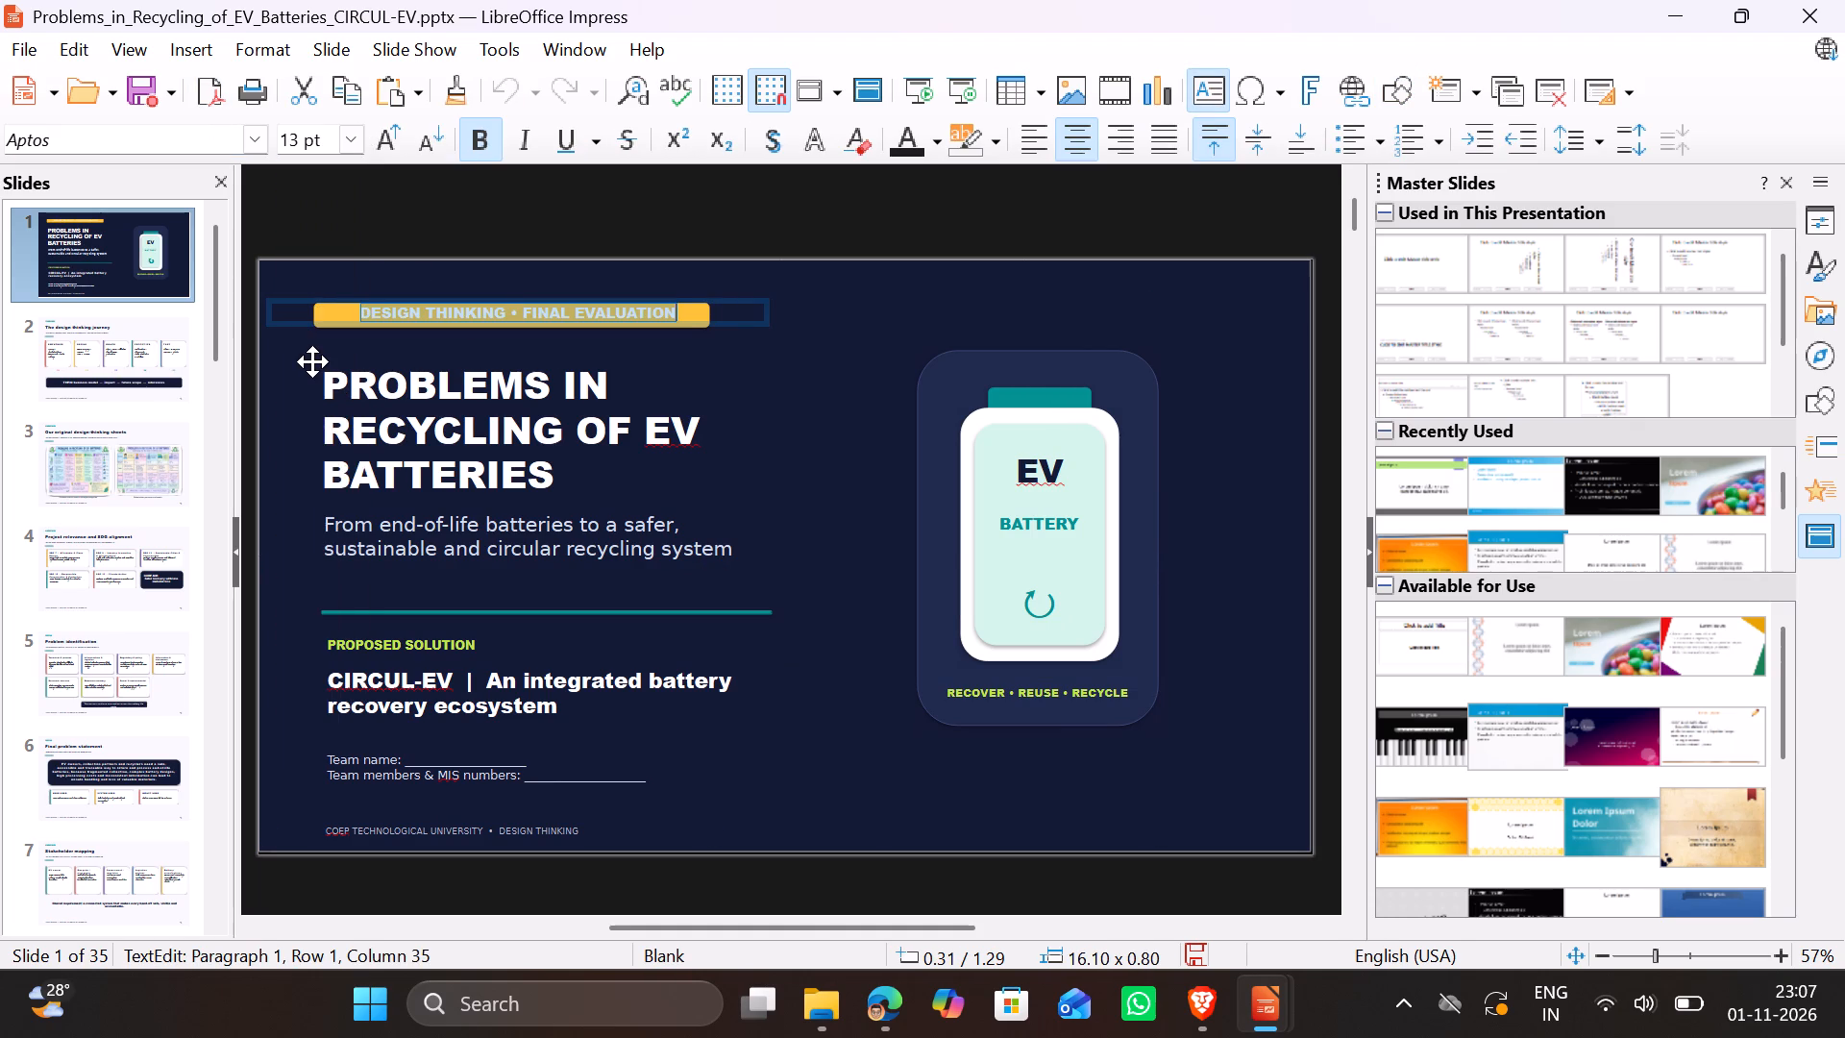
pyautogui.click(841, 318)
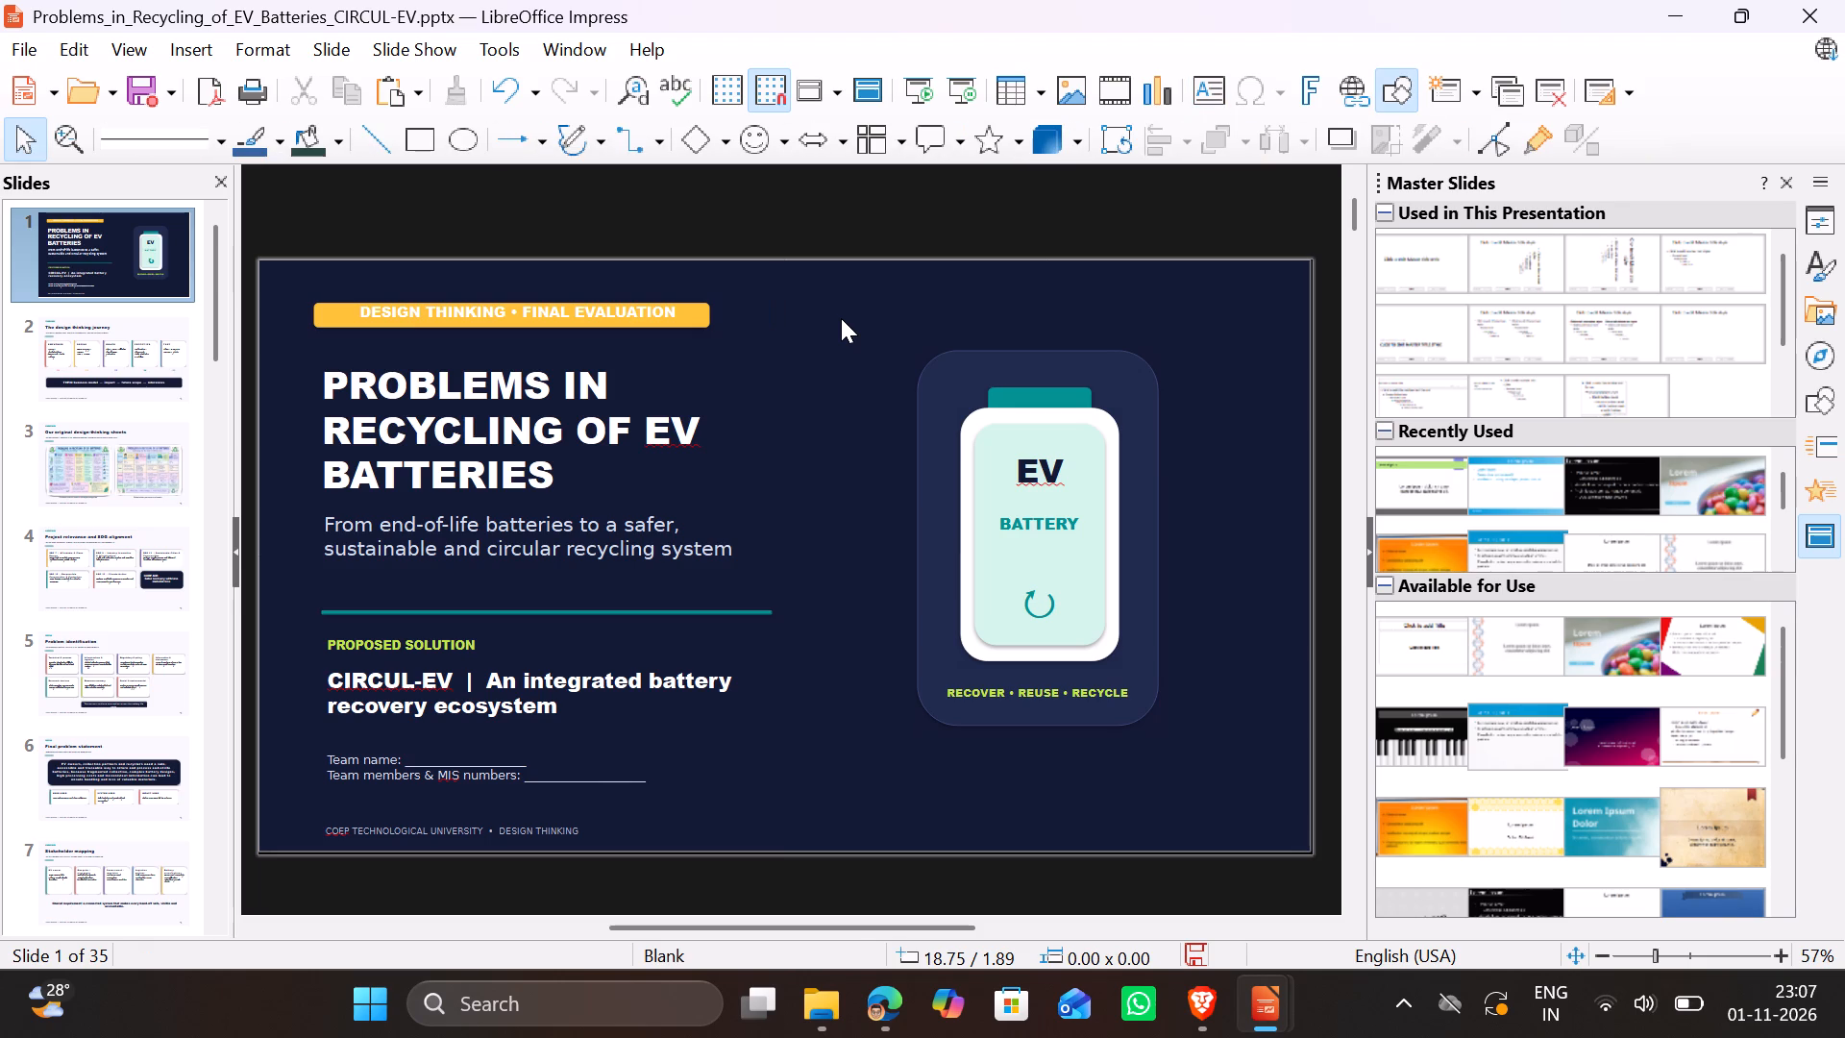
# Nudge the yellow bar up to a vertical position of about 1.30 so it lines up with its text.
pyautogui.click(704, 319)
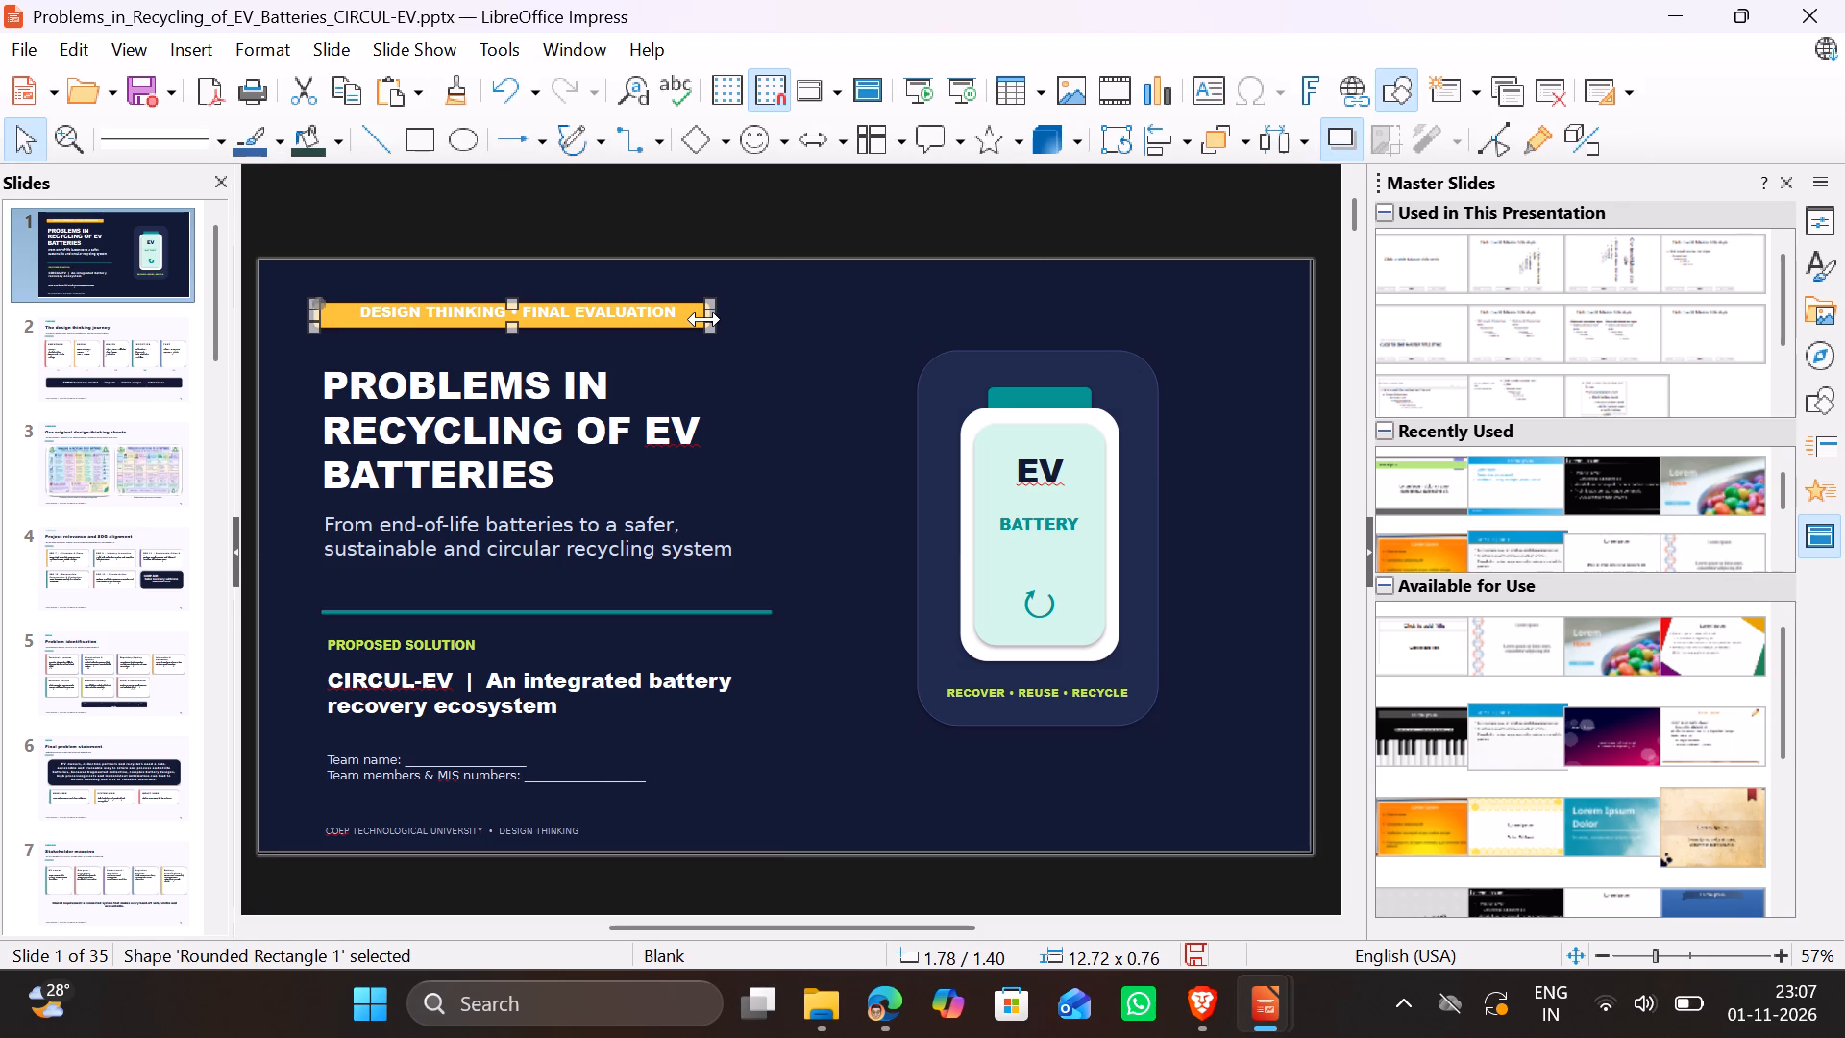
pyautogui.press('Up')
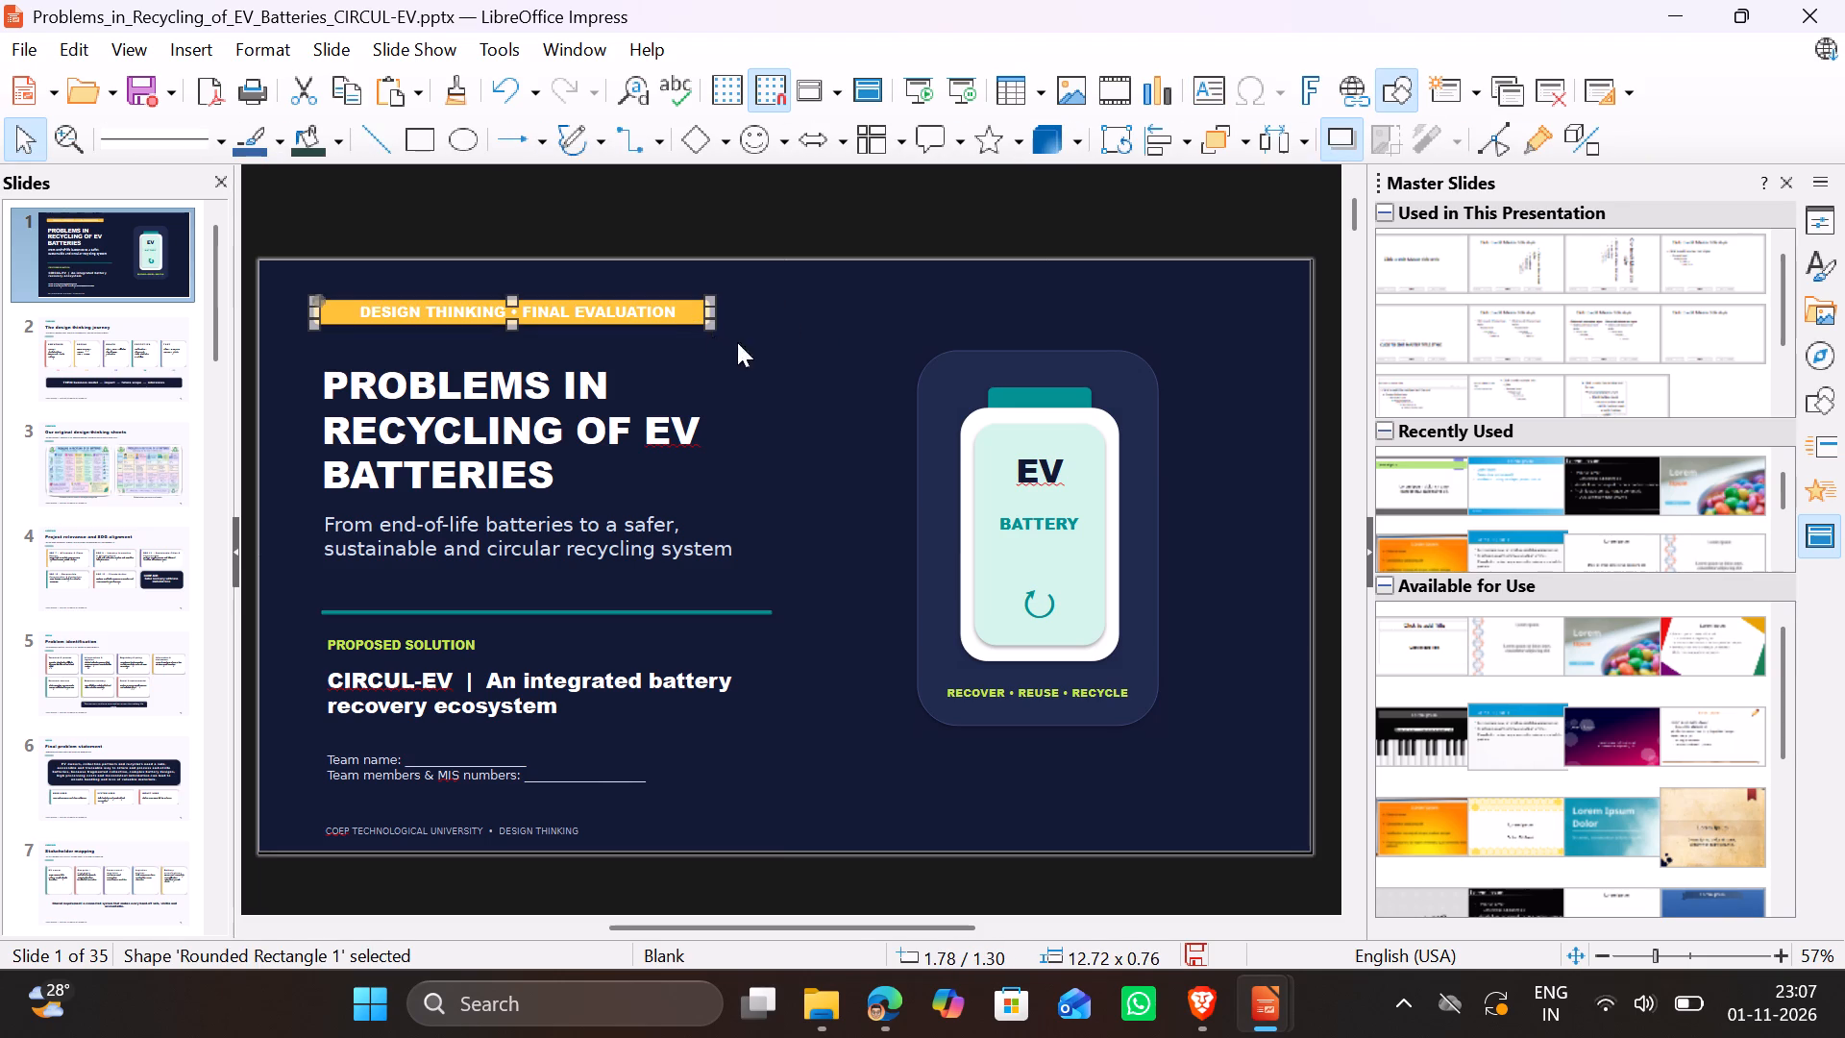
pyautogui.click(768, 362)
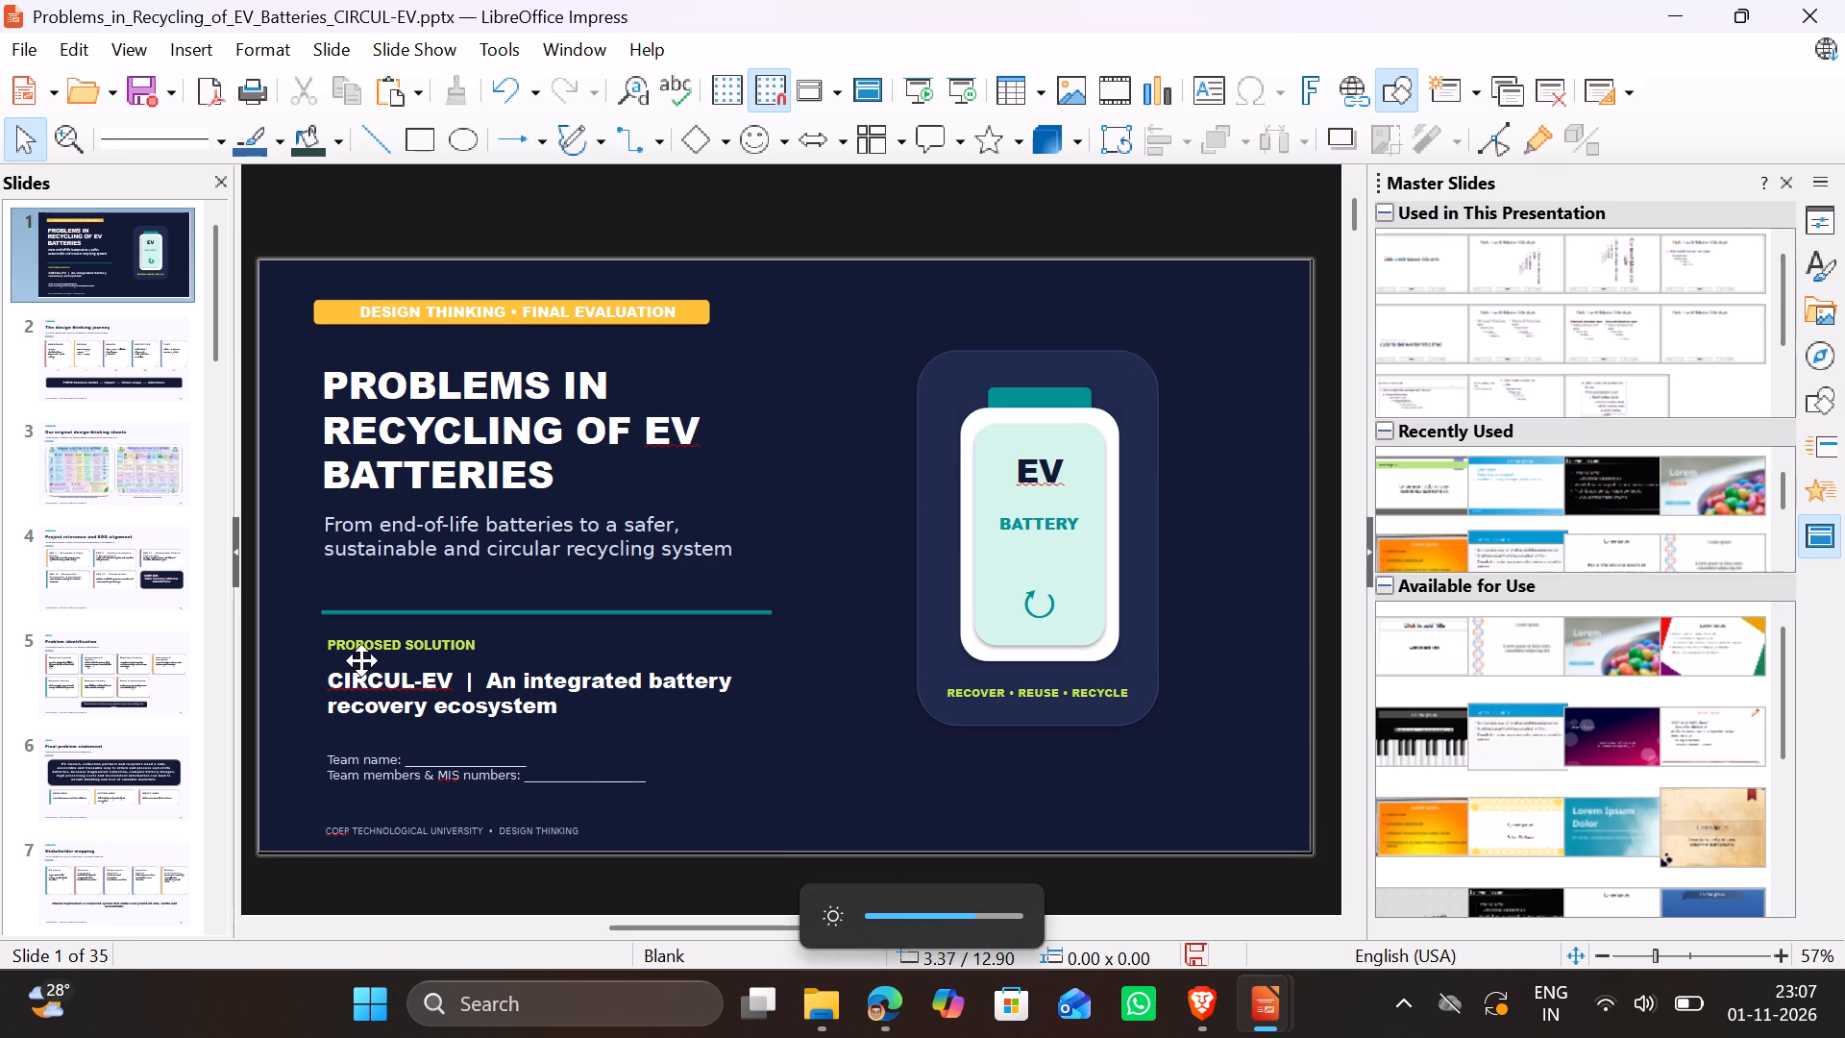
# Move the "PROPOSED SOLUTION" text box up above the teal line, to a vertical position of about 9.97.
pyautogui.click(393, 636)
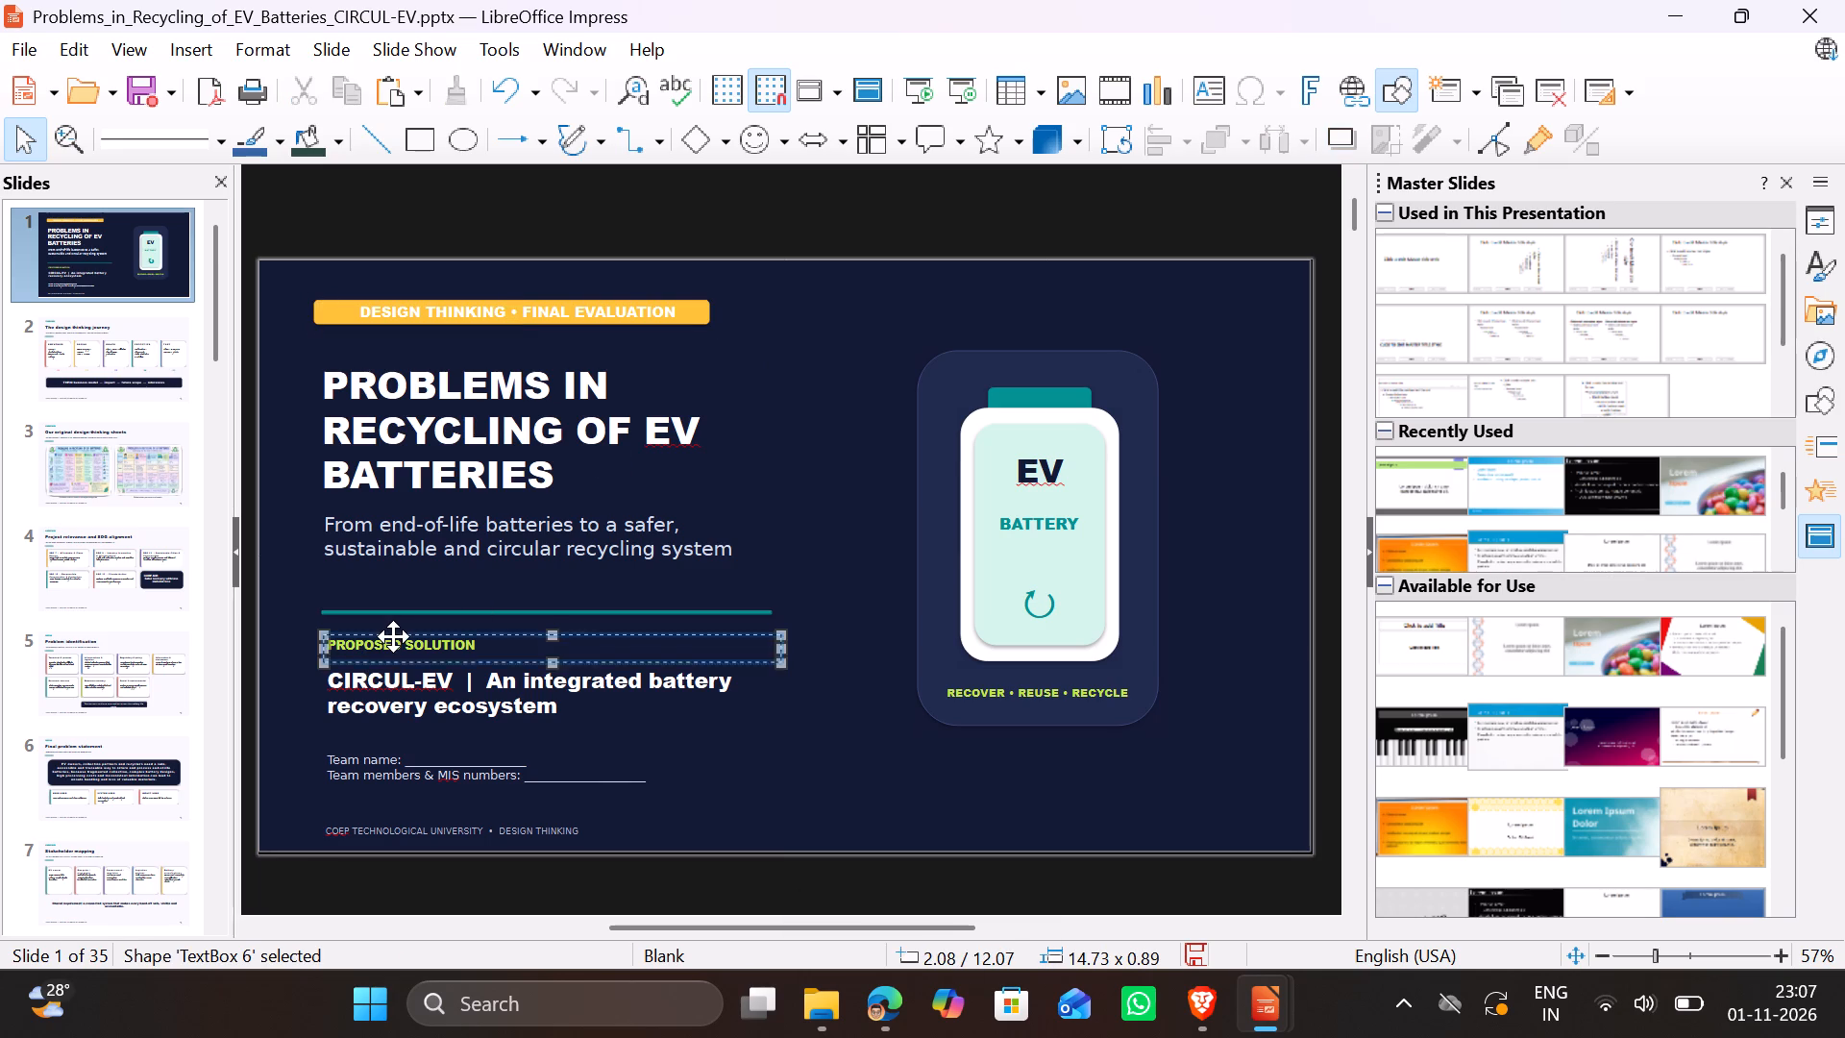
pyautogui.press('Up')
pyautogui.press('Up')
pyautogui.press('Up')
pyautogui.press('Up')
pyautogui.press('Up')
pyautogui.press('Up')
pyautogui.press('Up')
pyautogui.press('Up')
pyautogui.press('Up')
pyautogui.press('Up')
pyautogui.press('Up')
pyautogui.press('Up')
pyautogui.press('Up')
pyautogui.press('Up')
pyautogui.press('Up')
pyautogui.press('Up')
pyautogui.press('Up')
pyautogui.press('Up')
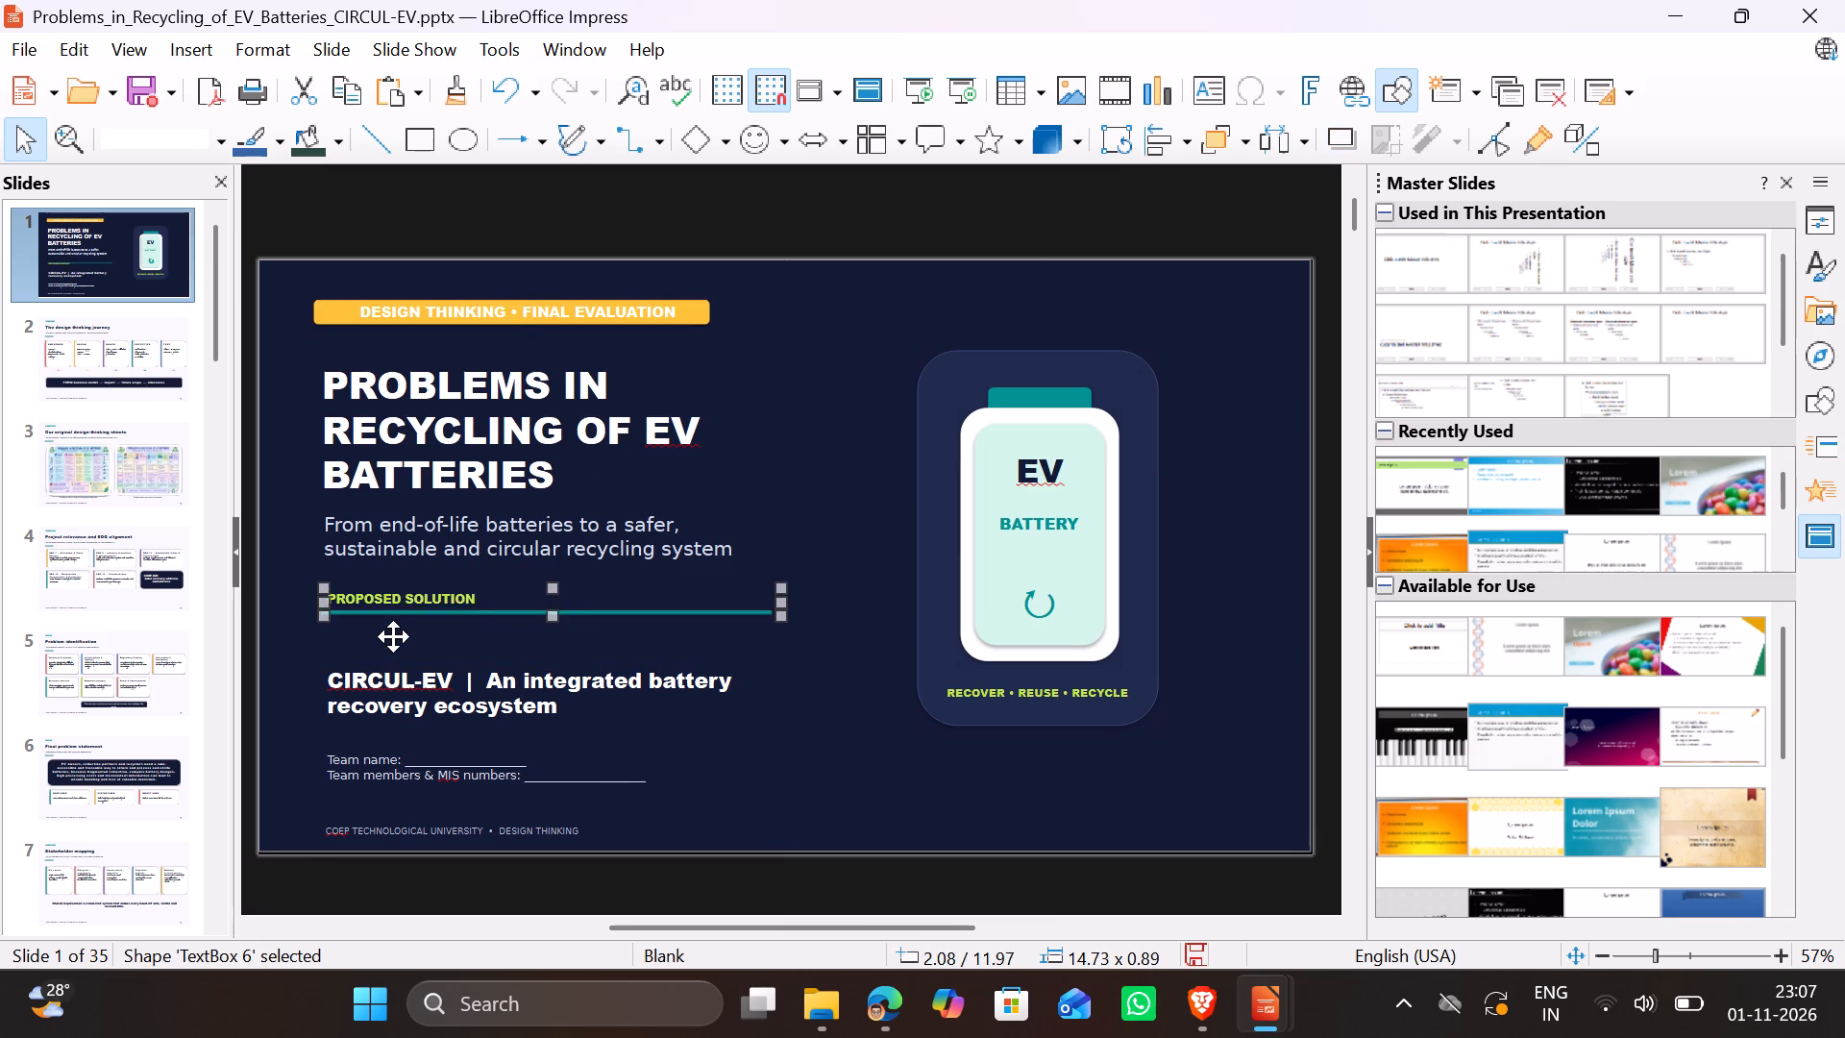
pyautogui.press('Up')
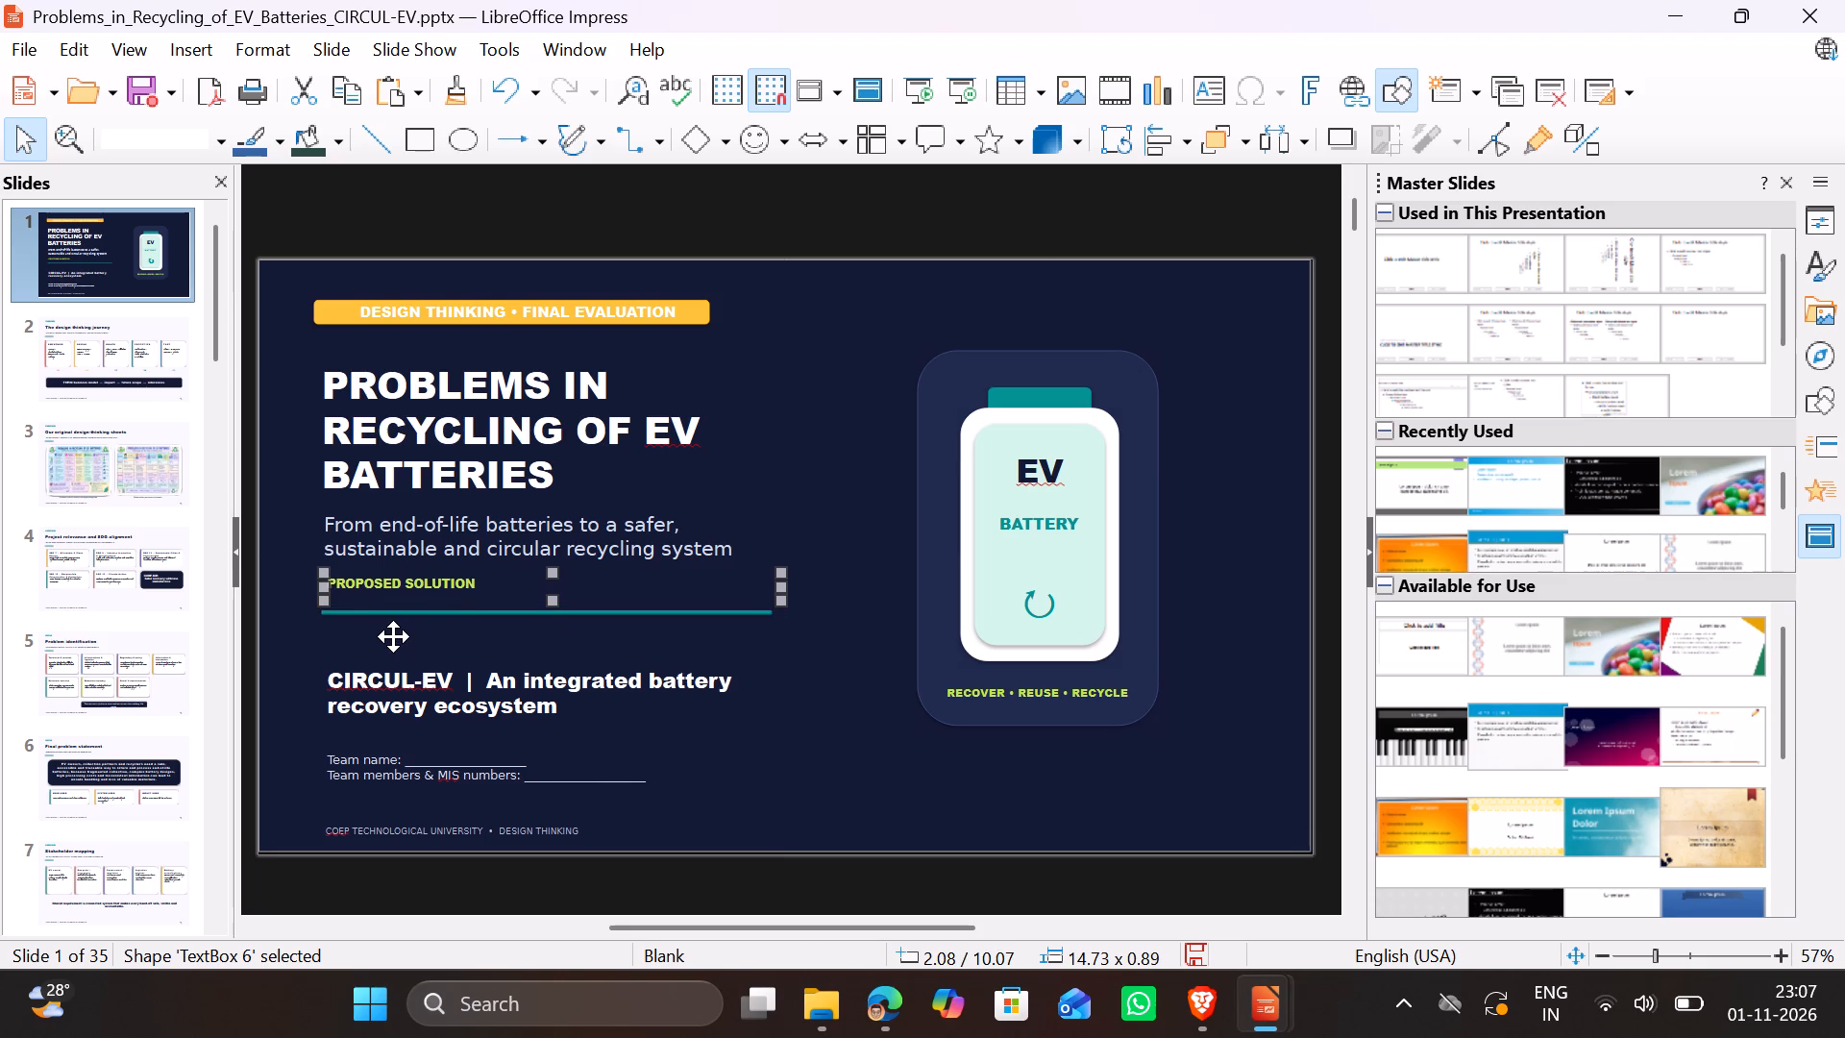
pyautogui.press('Up')
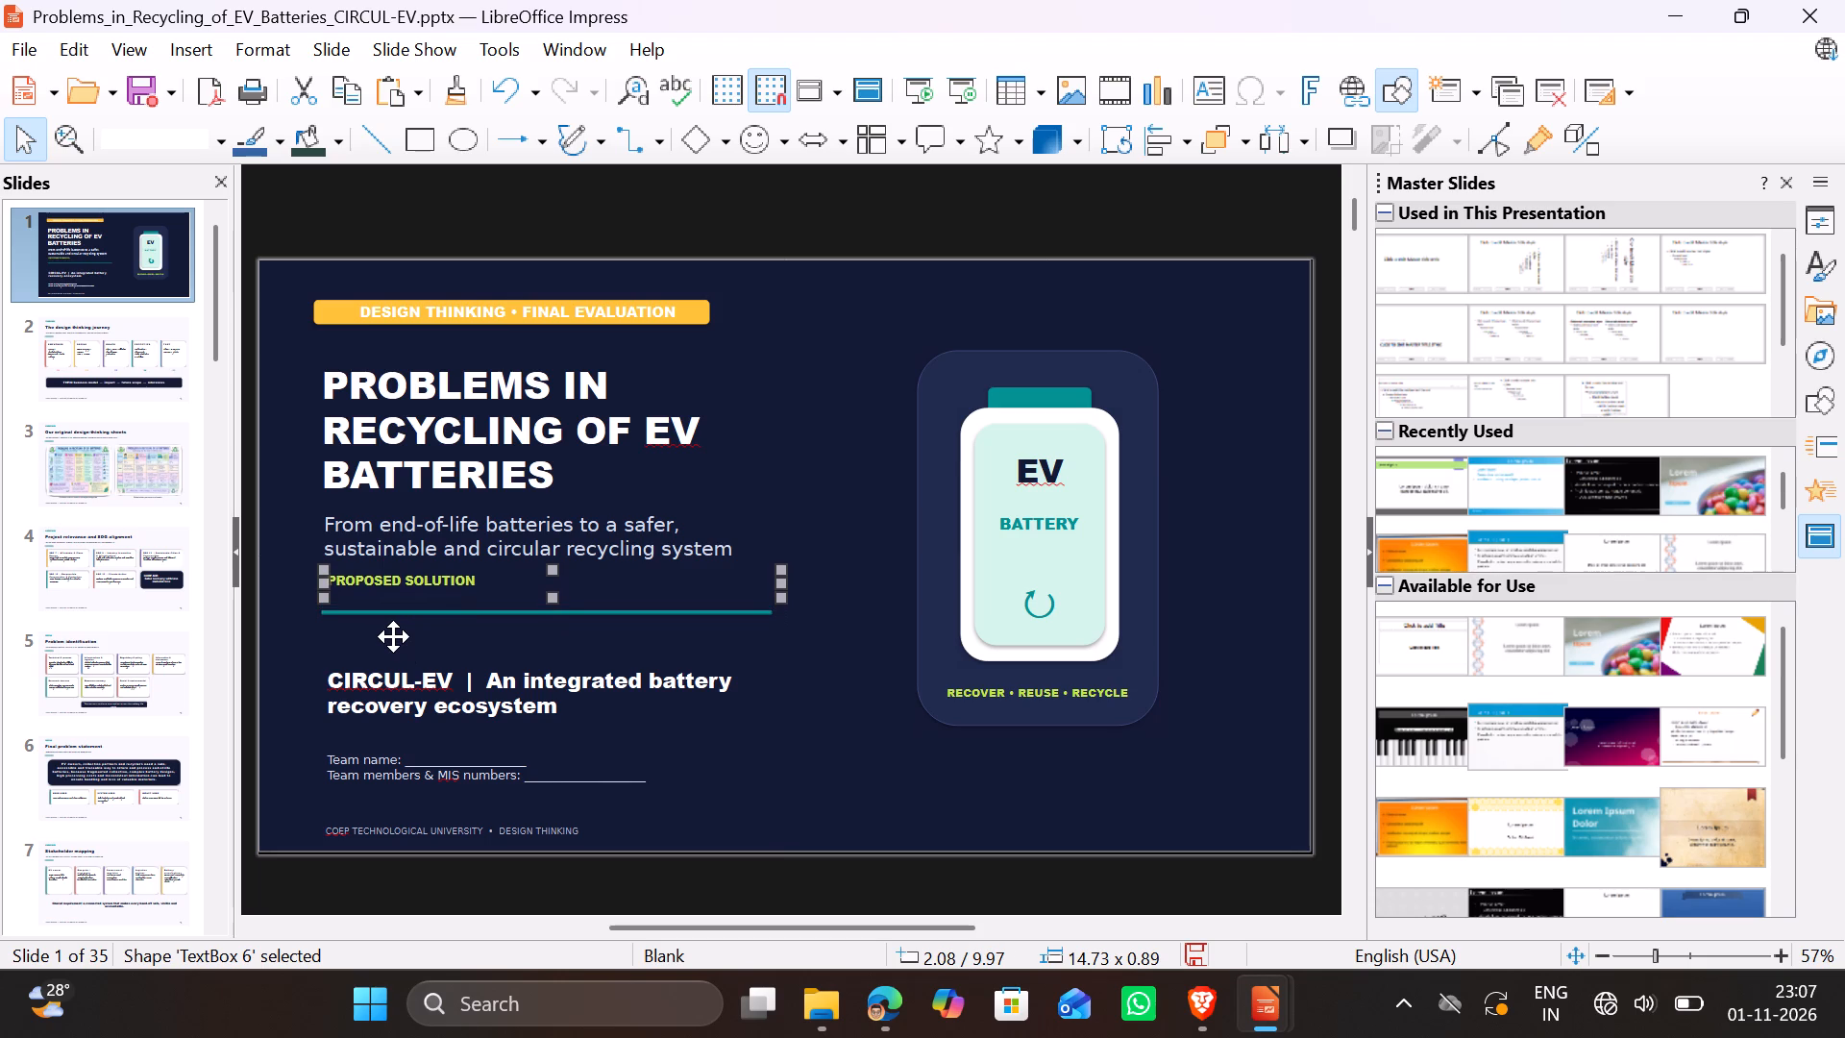
pyautogui.click(405, 639)
# Move the teal divider line up to just under "PROPOSED SOLUTION", at a vertical position of about 10.70.
pyautogui.click(405, 607)
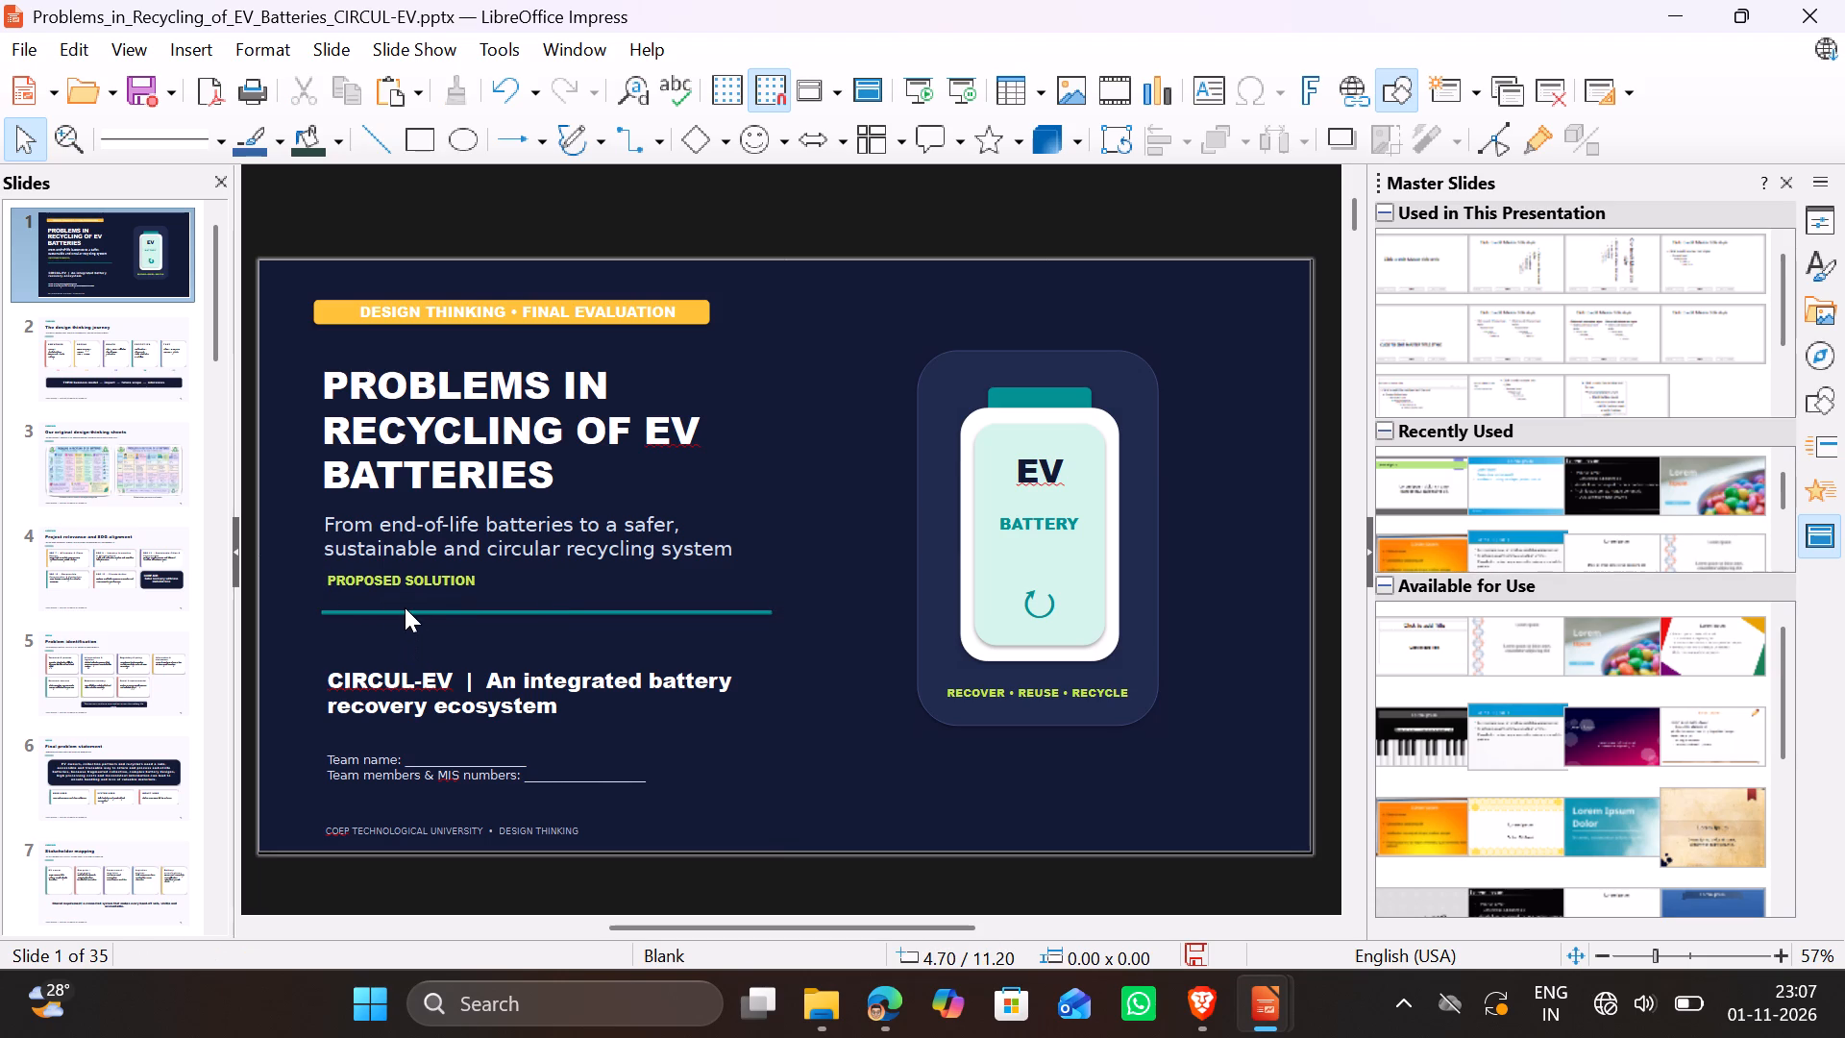
pyautogui.click(408, 614)
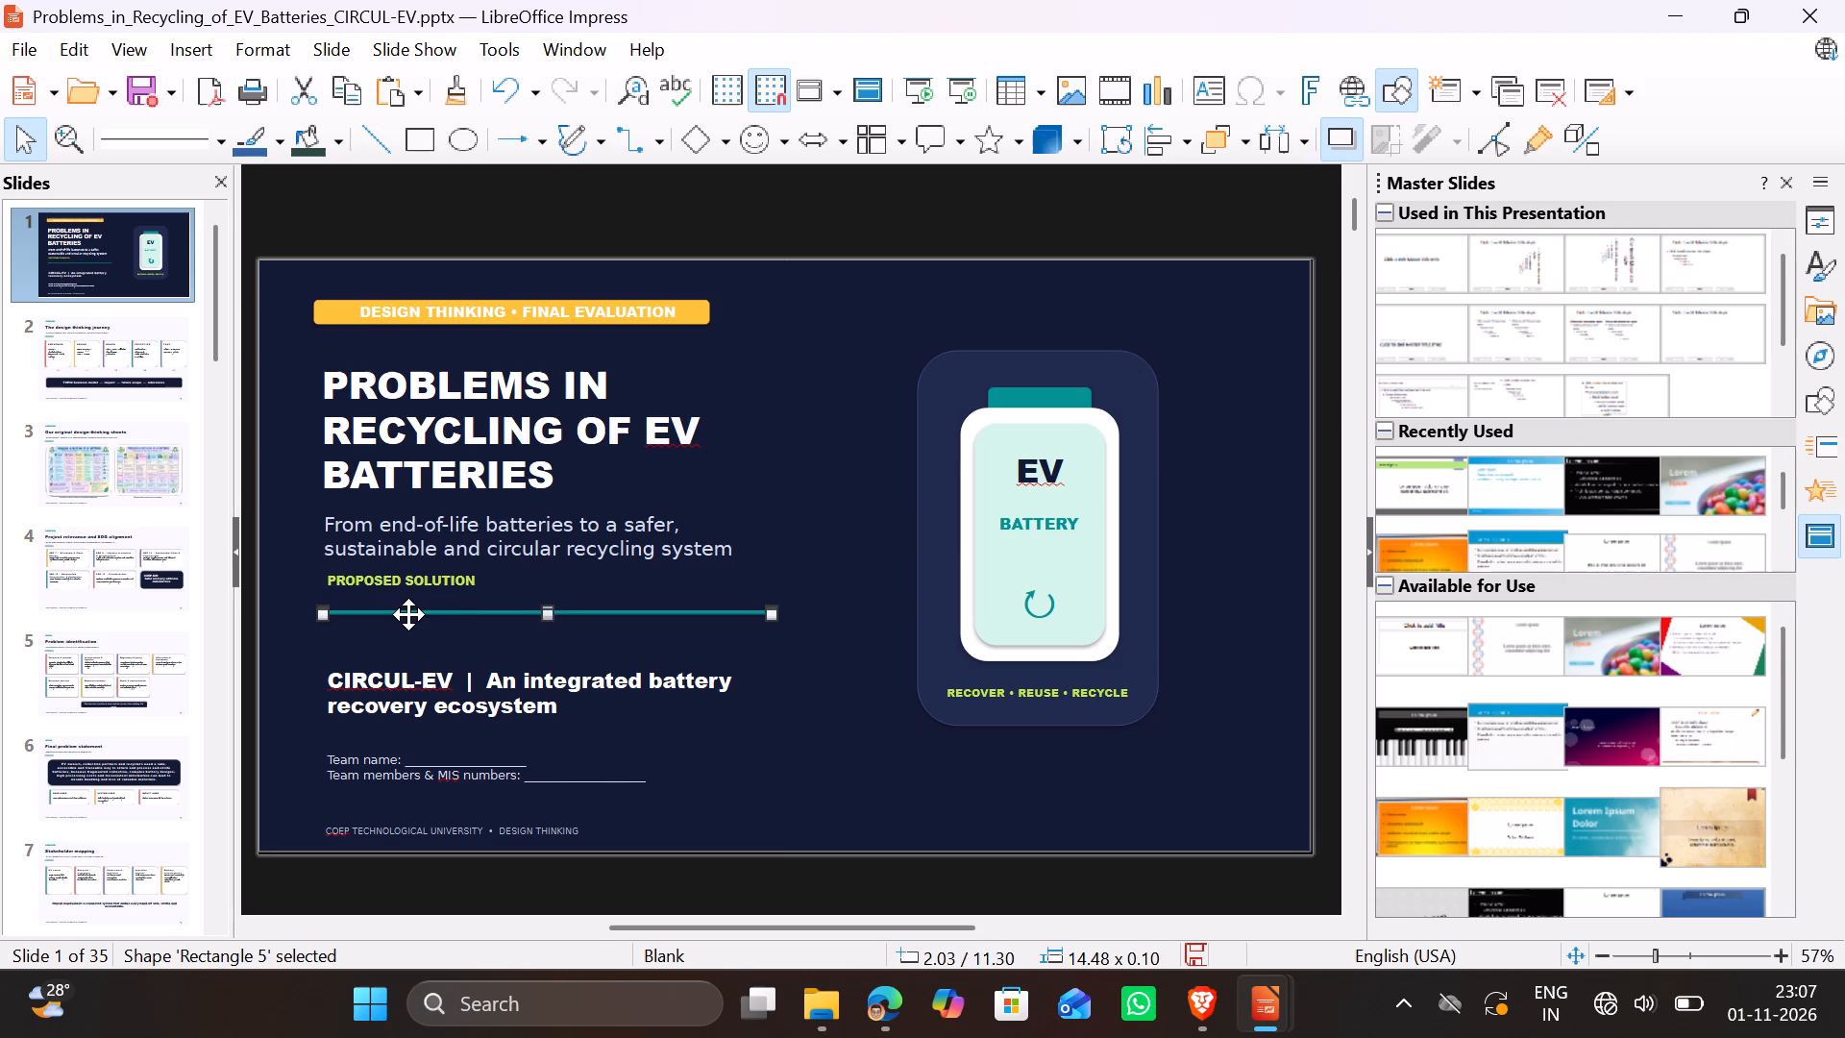
pyautogui.press('Up')
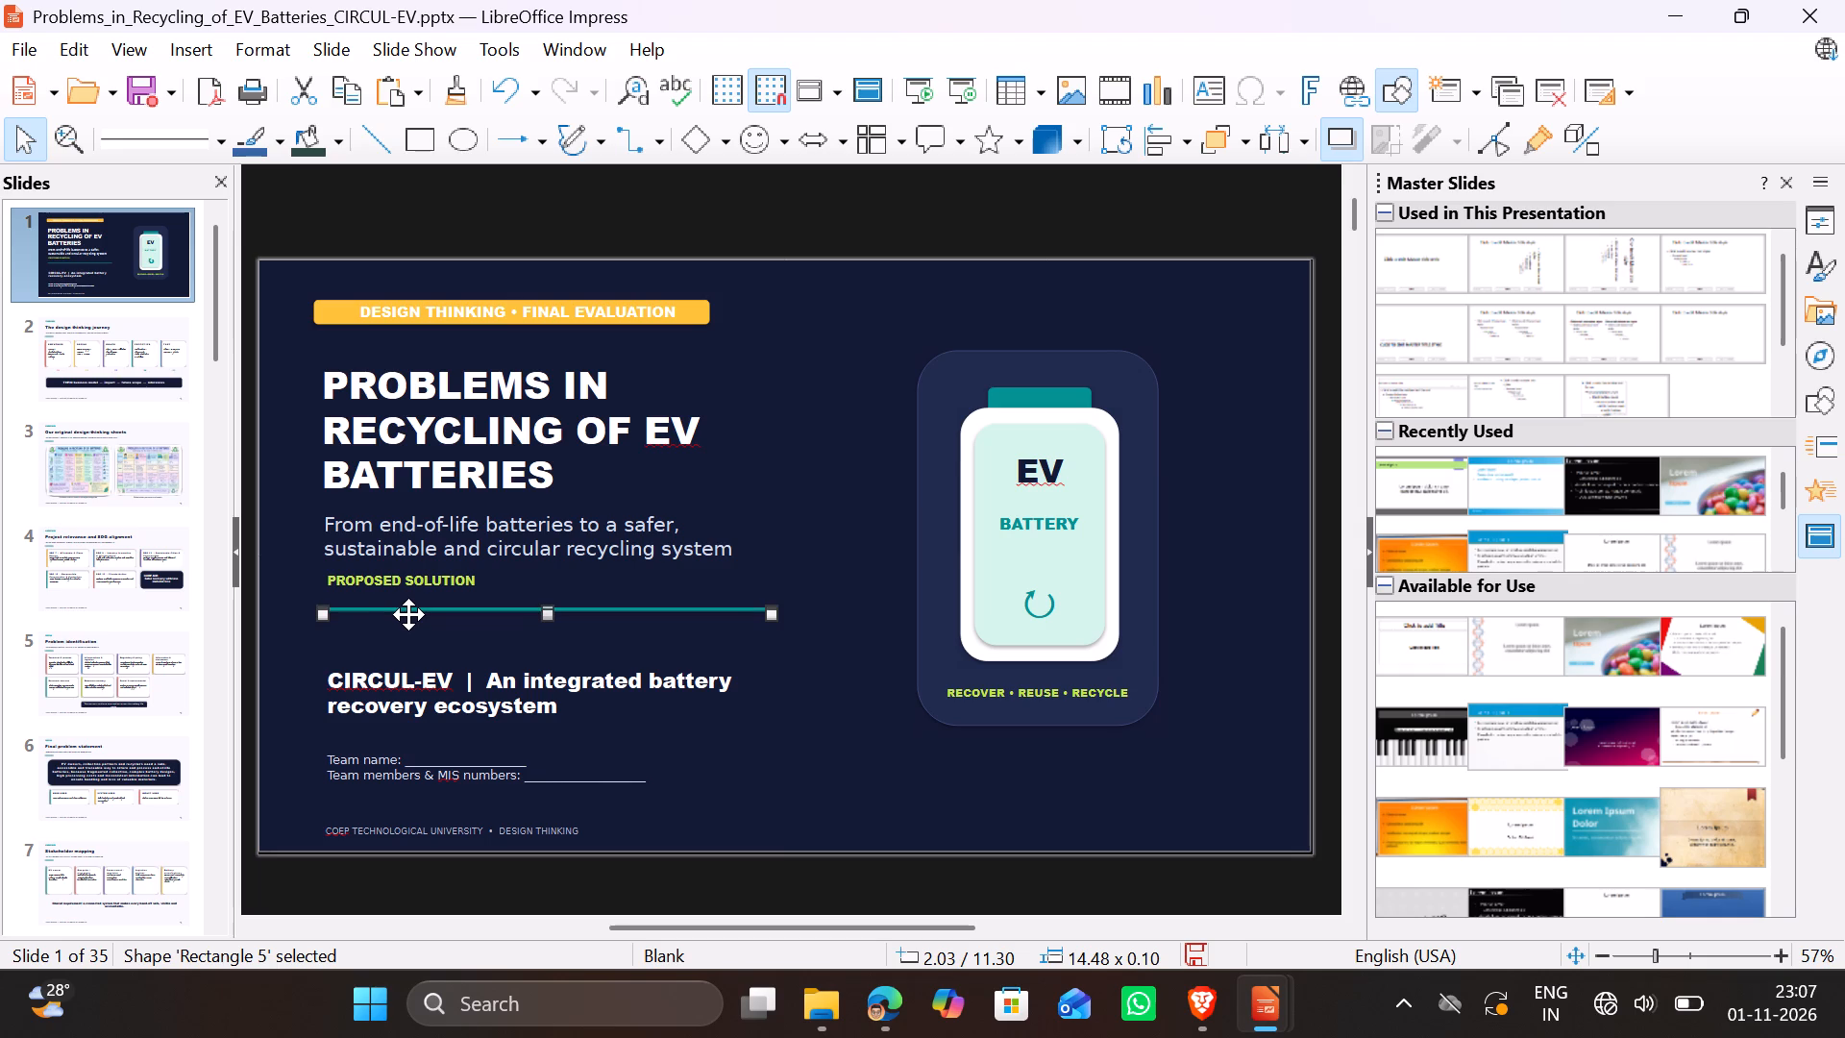
pyautogui.press('Up')
pyautogui.press('Up')
pyautogui.press('Up')
pyautogui.press('Up')
pyautogui.press('Up')
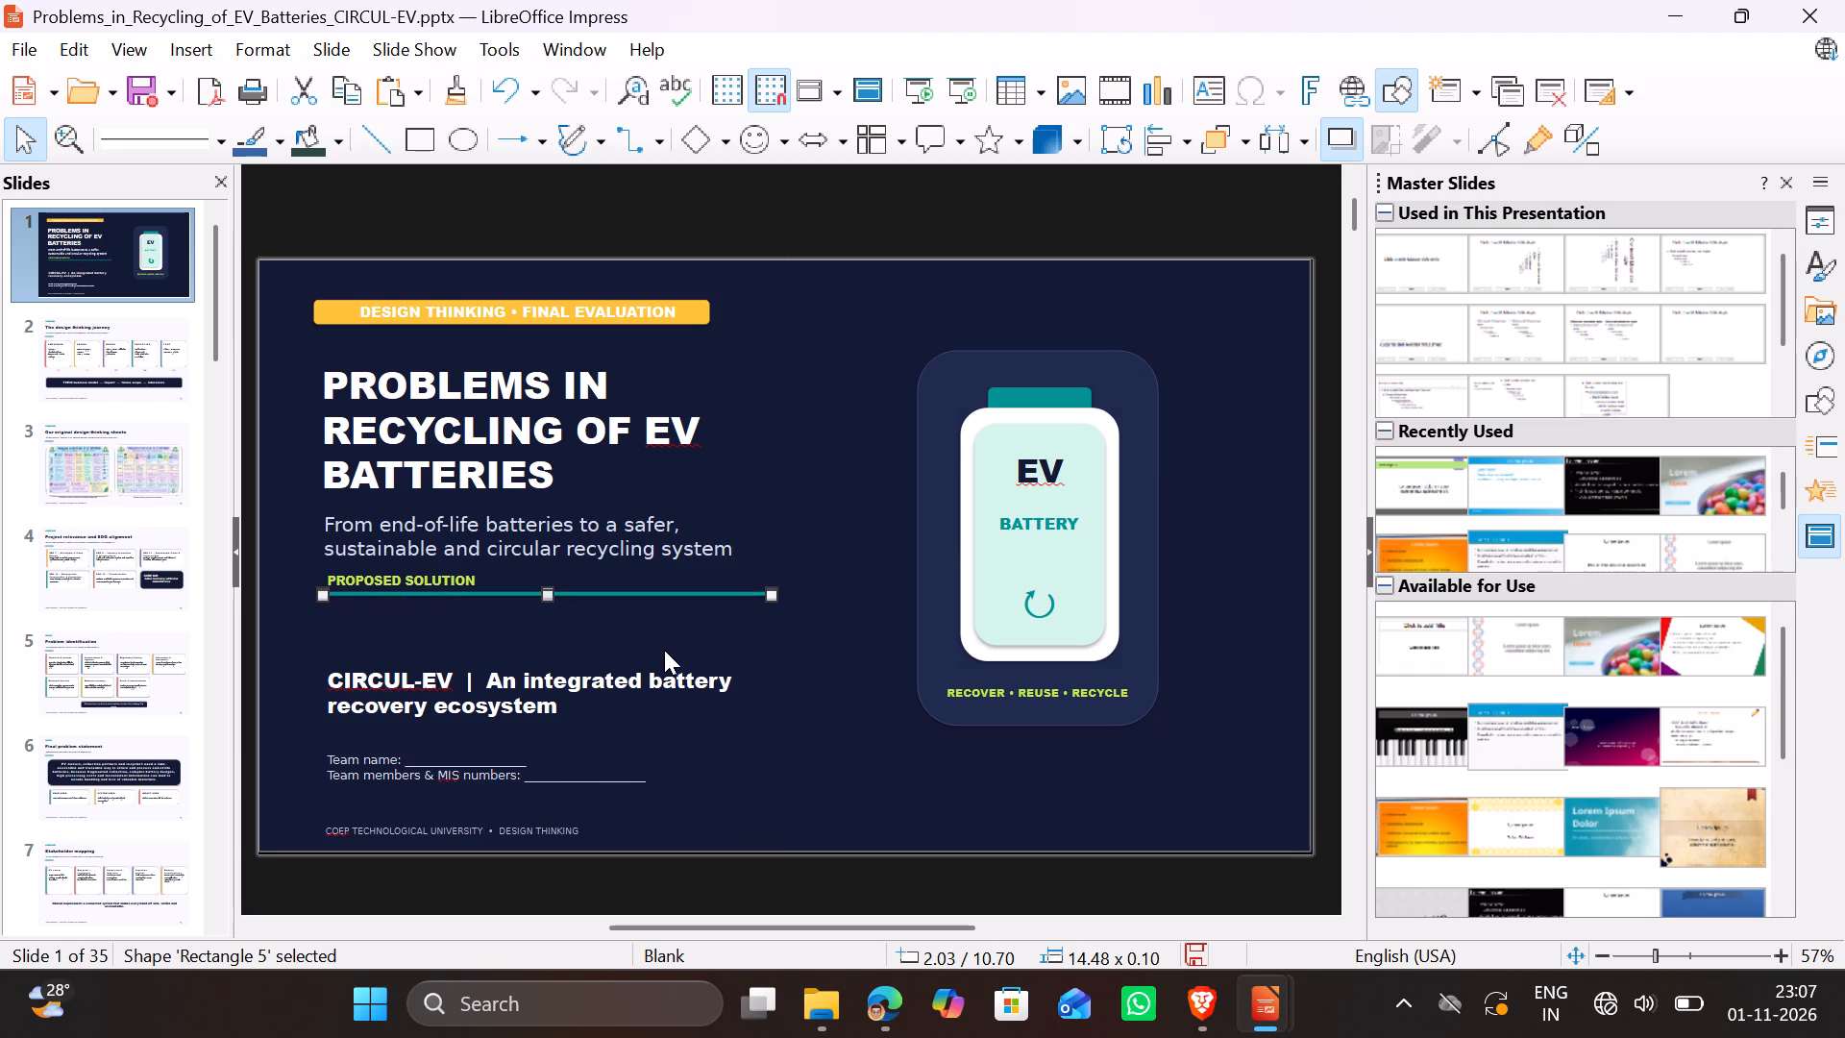
pyautogui.click(664, 650)
# Delete the "CIRCUL-EV | An integrated battery recovery ecosystem" text from the title slide.
pyautogui.doubleClick(337, 691)
pyautogui.tripleClick(337, 691)
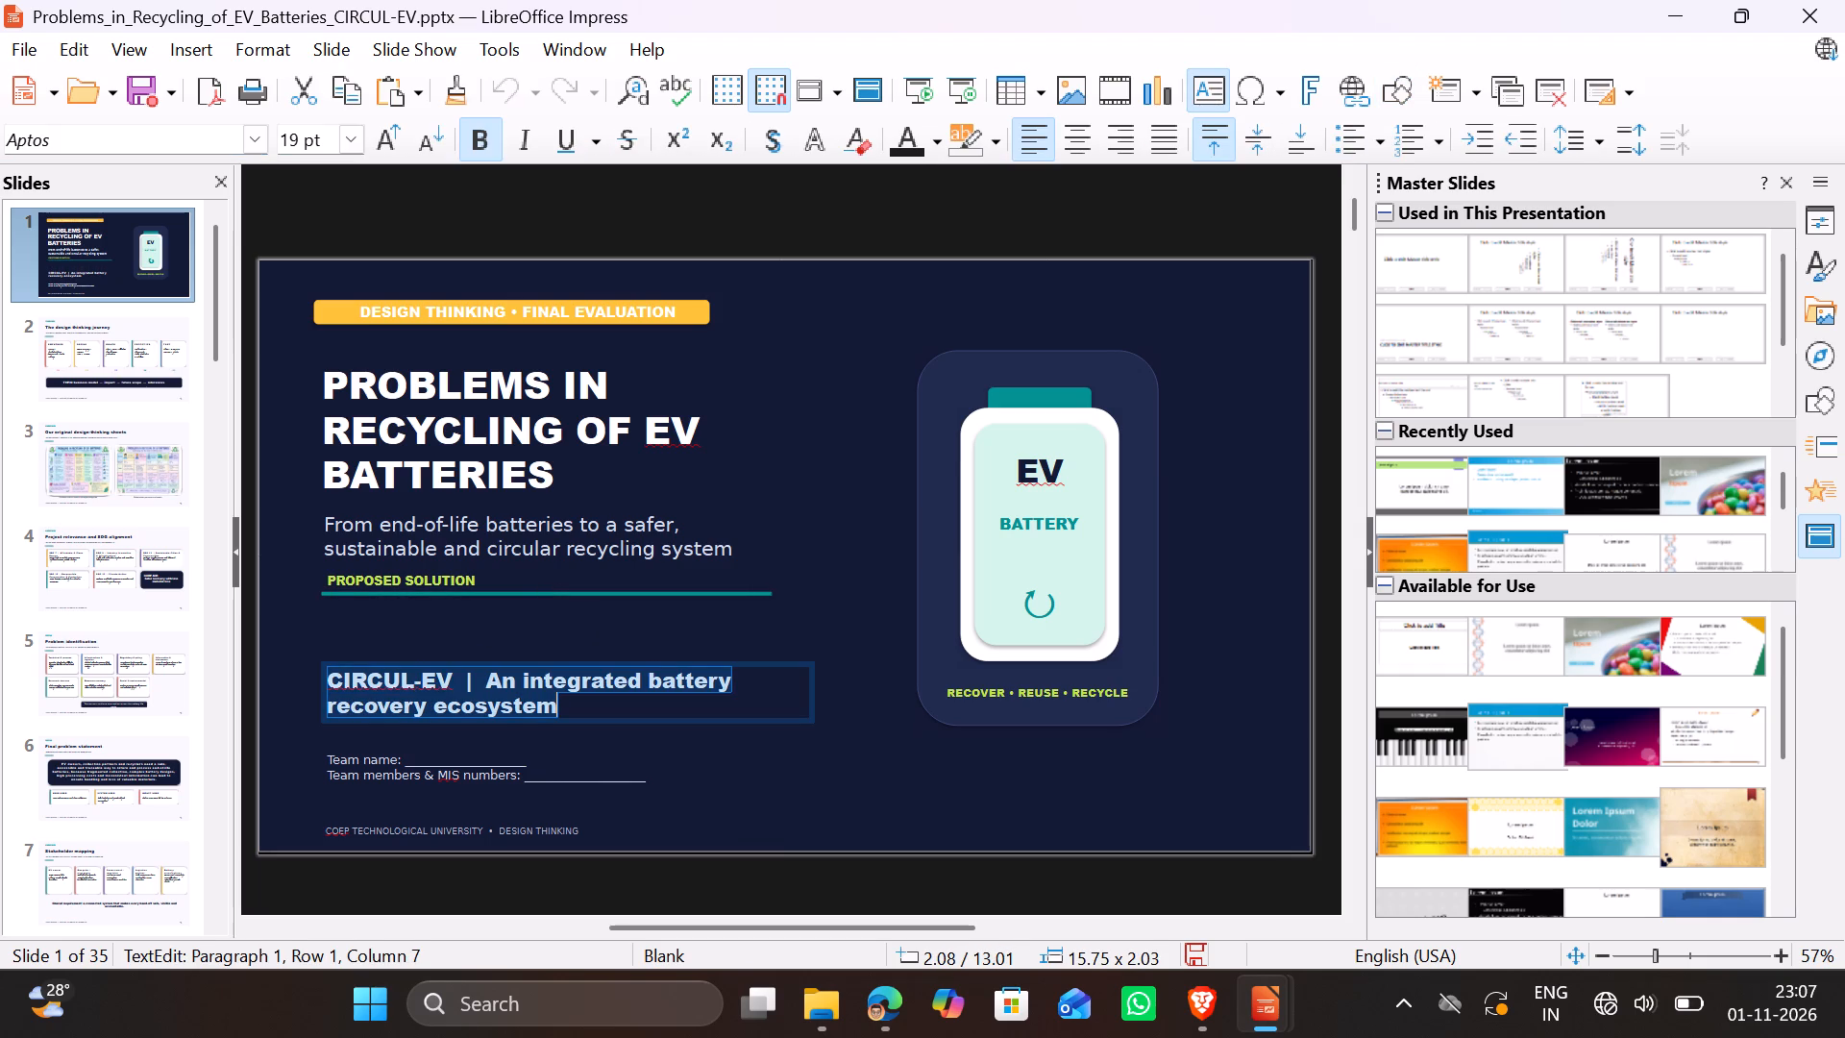
pyautogui.press('Delete')
# Delete all the "Team name" and "Team members & MIS numbers" text from its text box on the title slide.
pyautogui.doubleClick(336, 747)
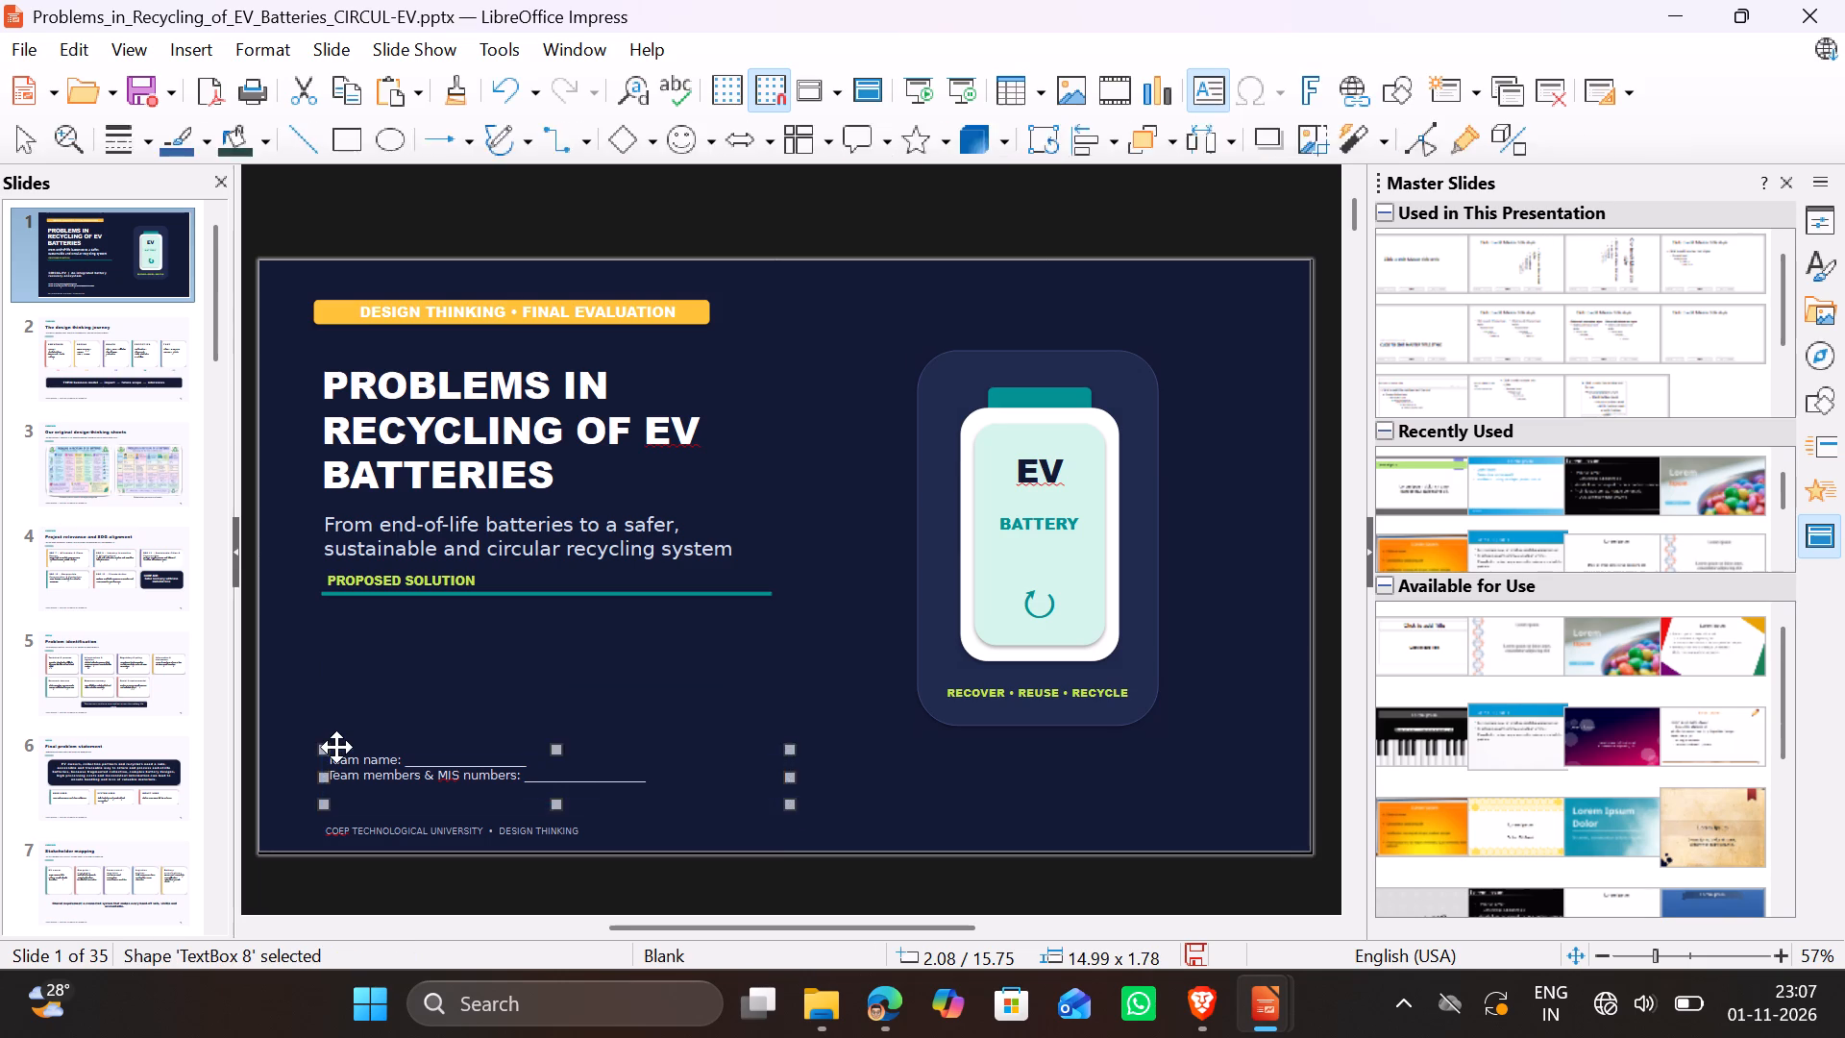
pyautogui.press('Delete')
pyautogui.press('Delete')
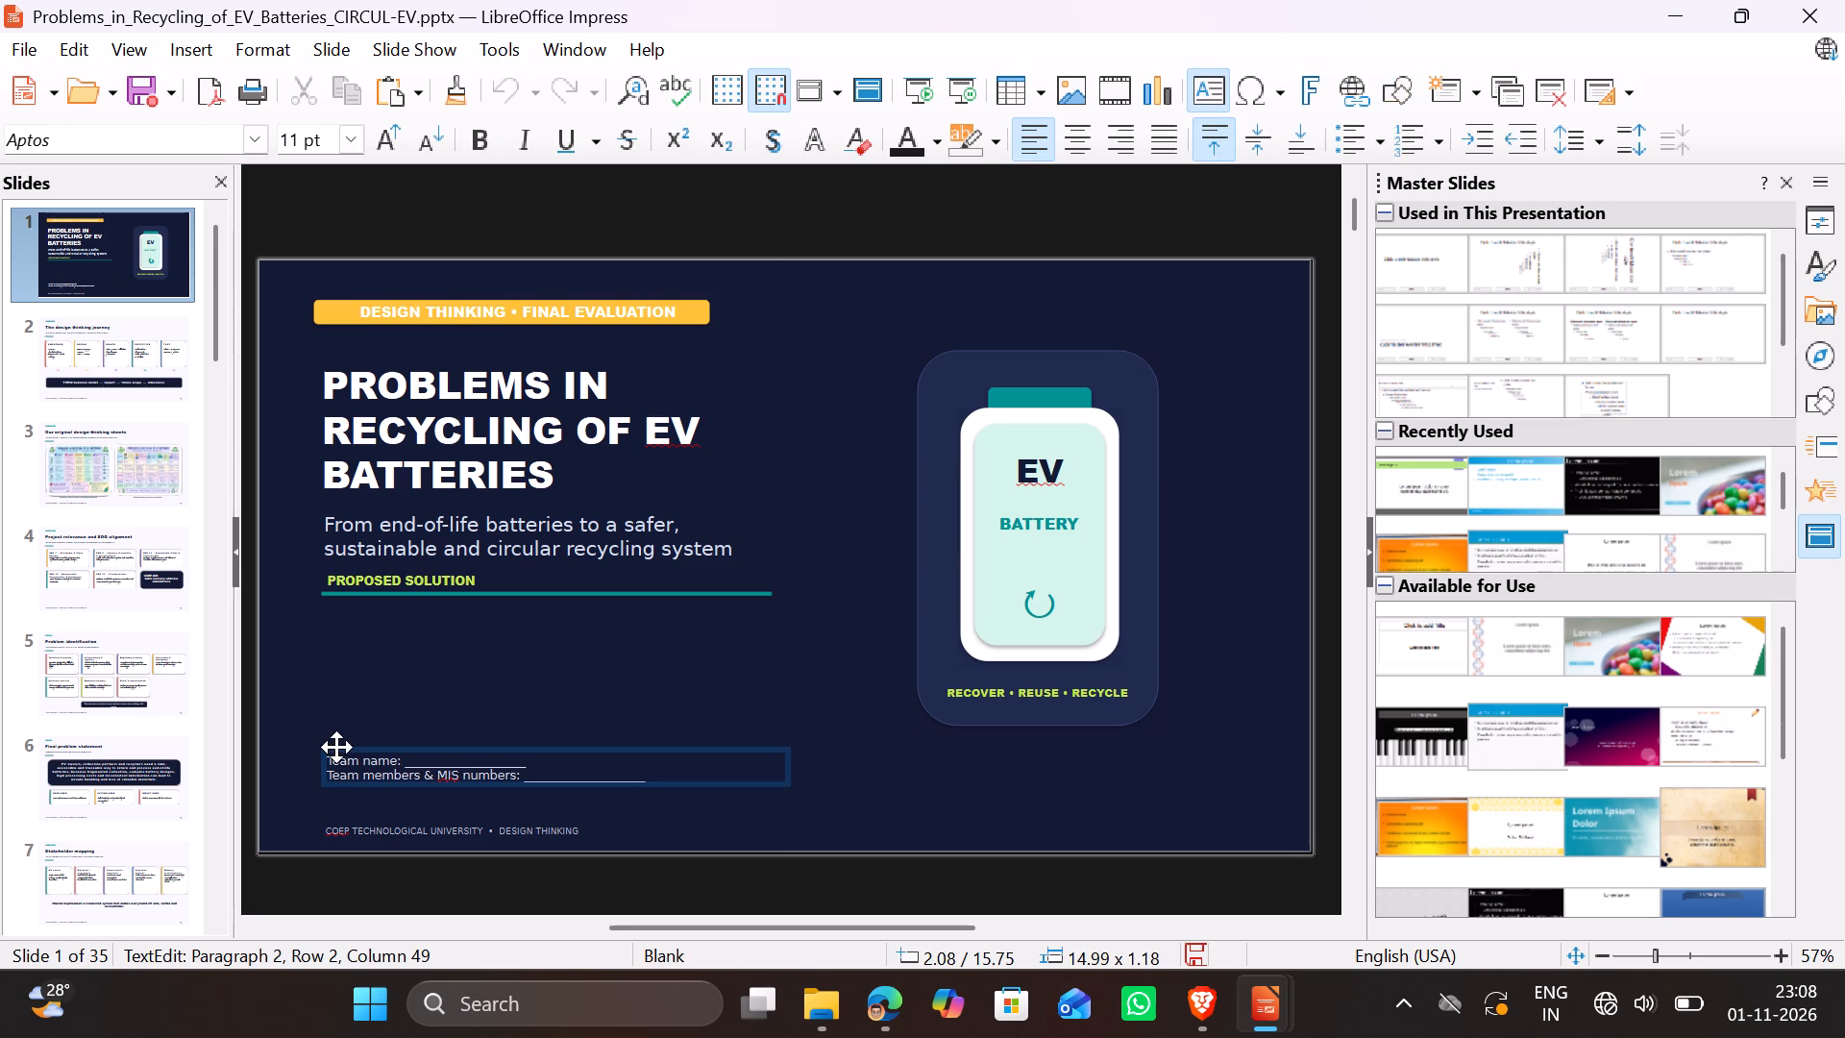
pyautogui.hotkey('ctrl', 'Delete')
pyautogui.press('Delete')
pyautogui.press('Delete')
pyautogui.press('BackSpace')
pyautogui.press('BackSpace')
pyautogui.press('BackSpace')
pyautogui.press('BackSpace')
pyautogui.press('BackSpace')
pyautogui.press('BackSpace')
pyautogui.press('BackSpace')
pyautogui.press('BackSpace')
pyautogui.press('BackSpace')
pyautogui.press('BackSpace')
pyautogui.press('BackSpace')
pyautogui.press('BackSpace')
pyautogui.press('BackSpace')
pyautogui.press('BackSpace')
pyautogui.press('BackSpace')
pyautogui.press('BackSpace')
pyautogui.press('BackSpace')
pyautogui.press('BackSpace')
pyautogui.press('BackSpace')
pyautogui.press('BackSpace')
pyautogui.press('BackSpace')
pyautogui.press('BackSpace')
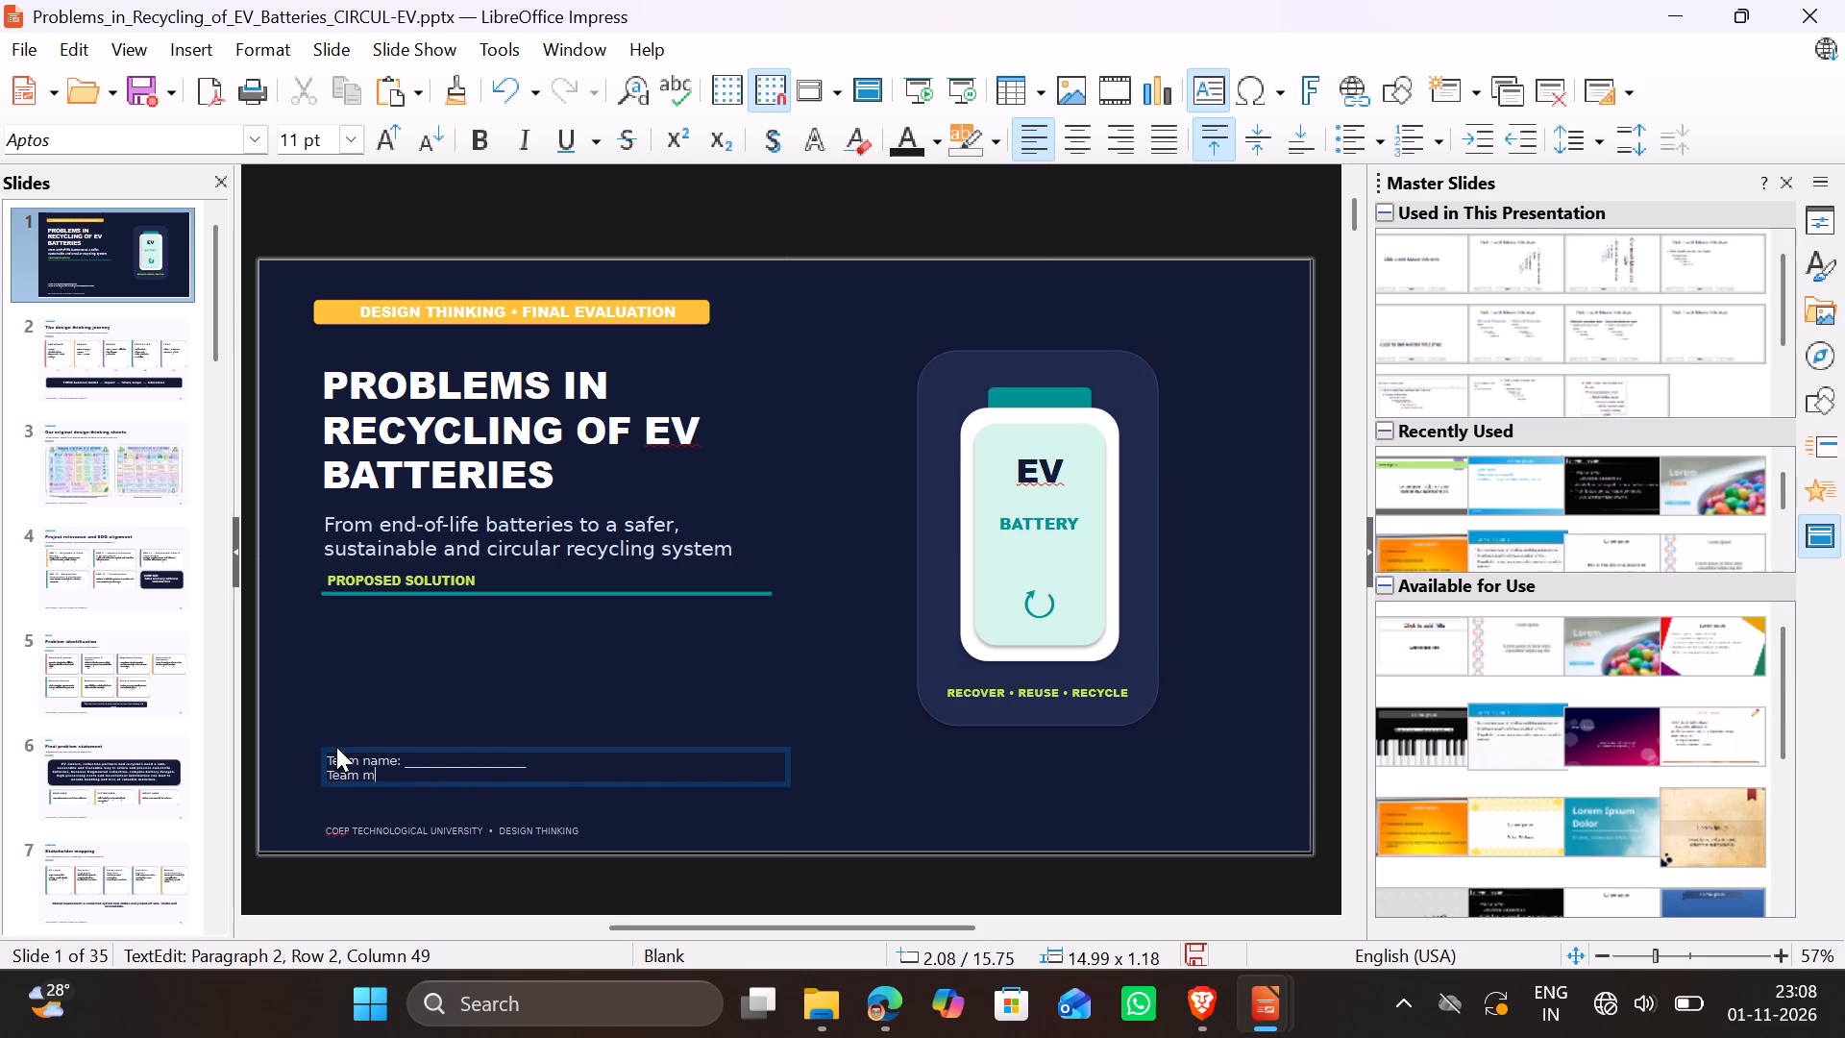
pyautogui.press('BackSpace')
pyautogui.press('BackSpace')
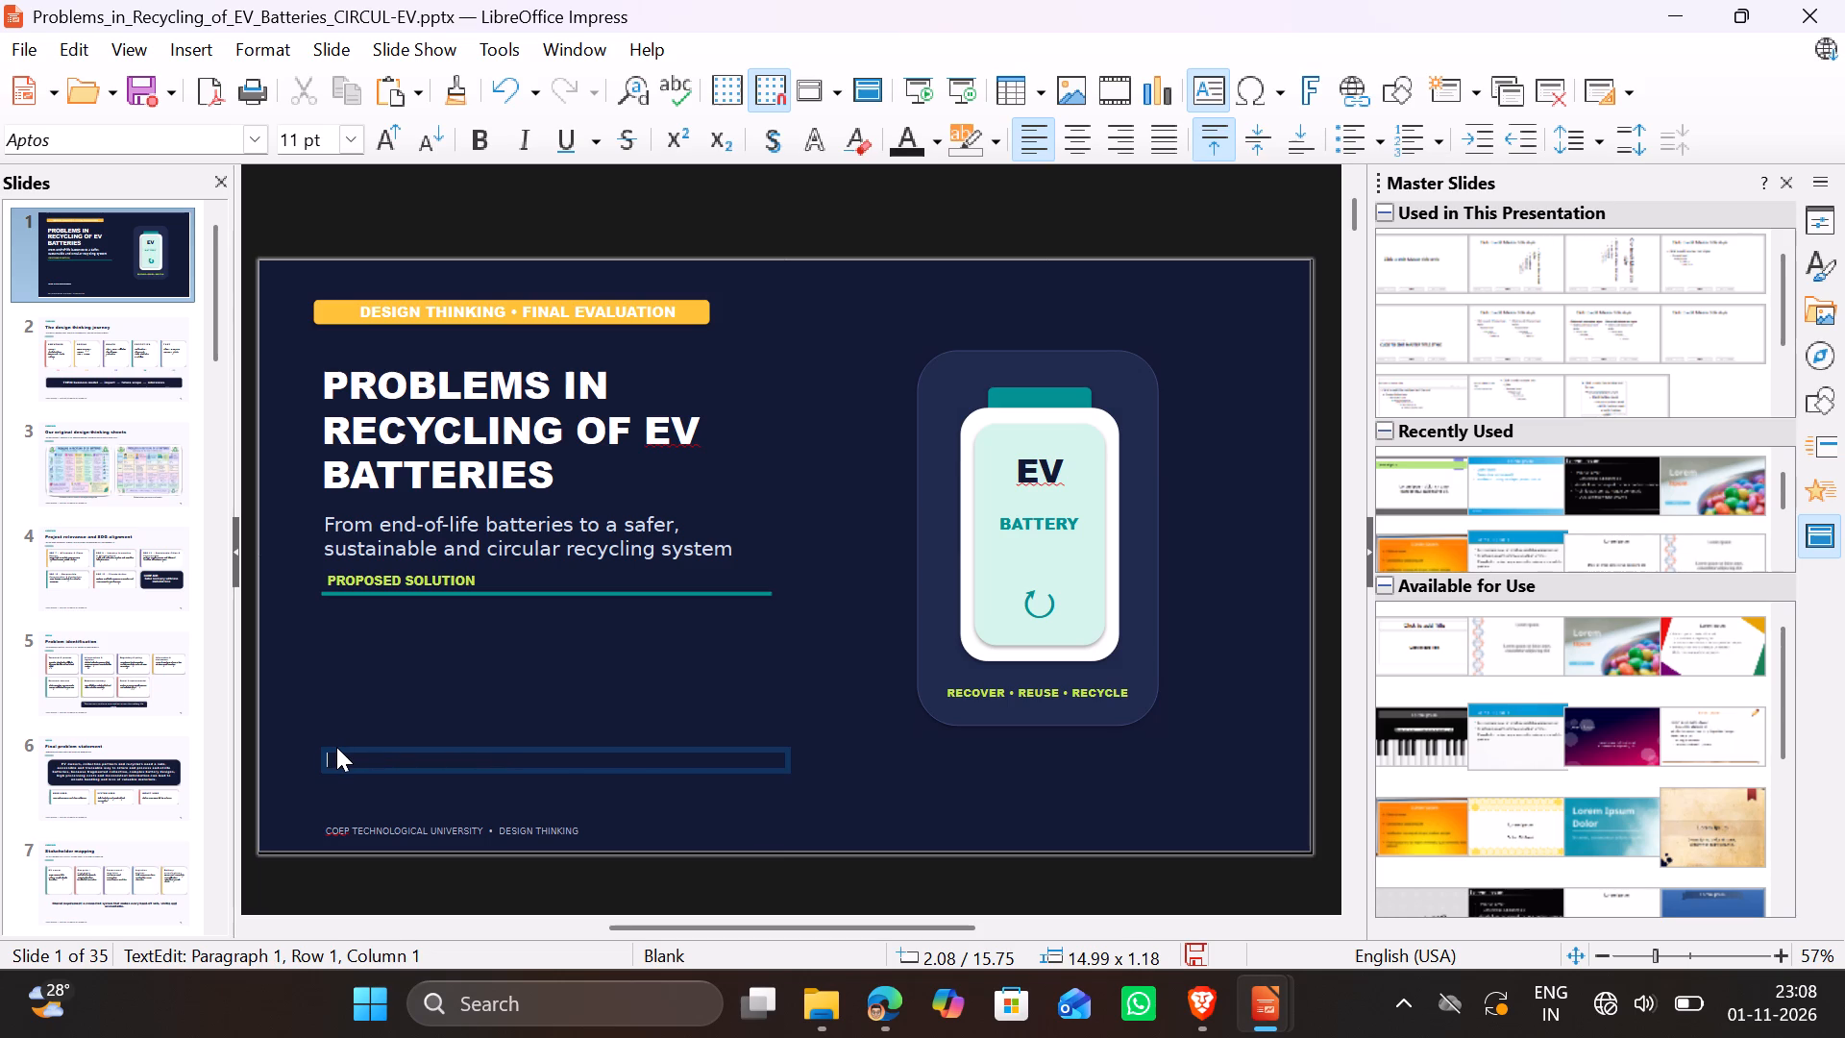
pyautogui.press('Up')
pyautogui.press('Up')
pyautogui.press('Up')
pyautogui.press('Up')
pyautogui.press('Up')
pyautogui.press('Up')
# Enlarge the emptied team-details text box to start just under the teal line, at about 11.00 vertically, with a height of about 7.00.
pyautogui.click(530, 680)
pyautogui.click(473, 754)
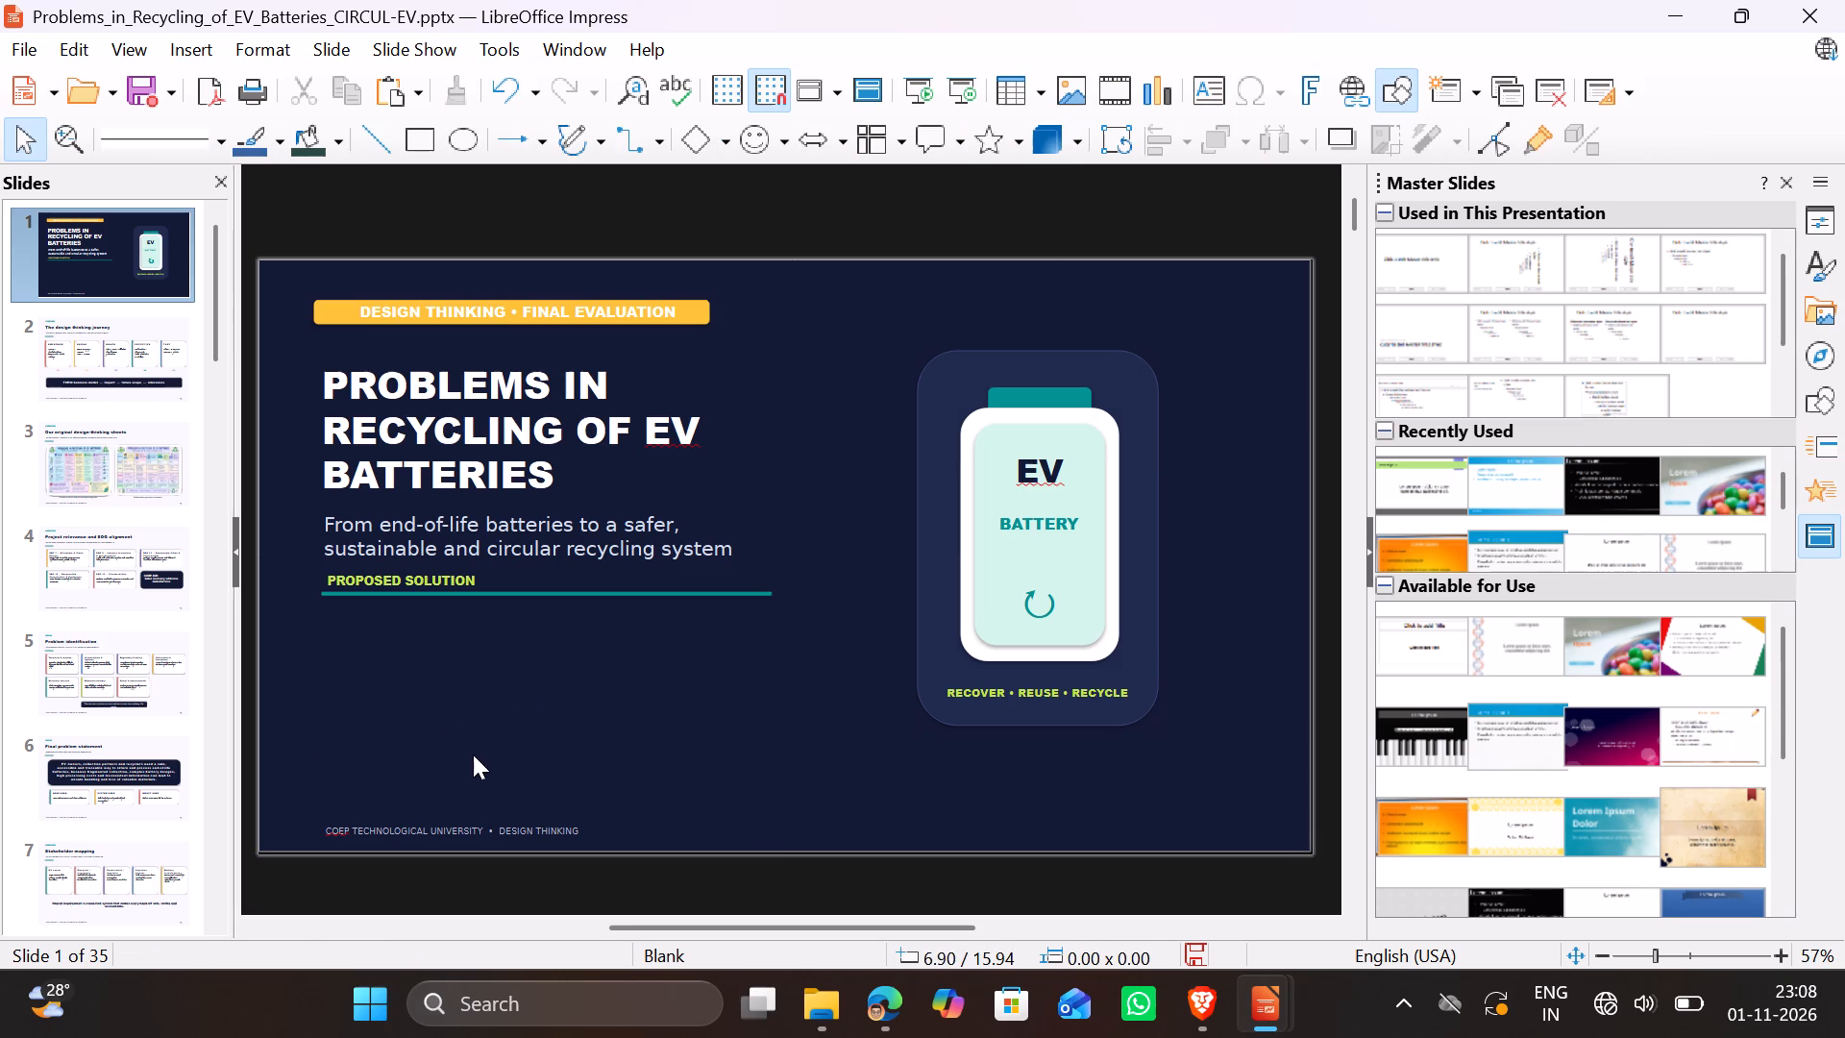
pyautogui.doubleClick(471, 743)
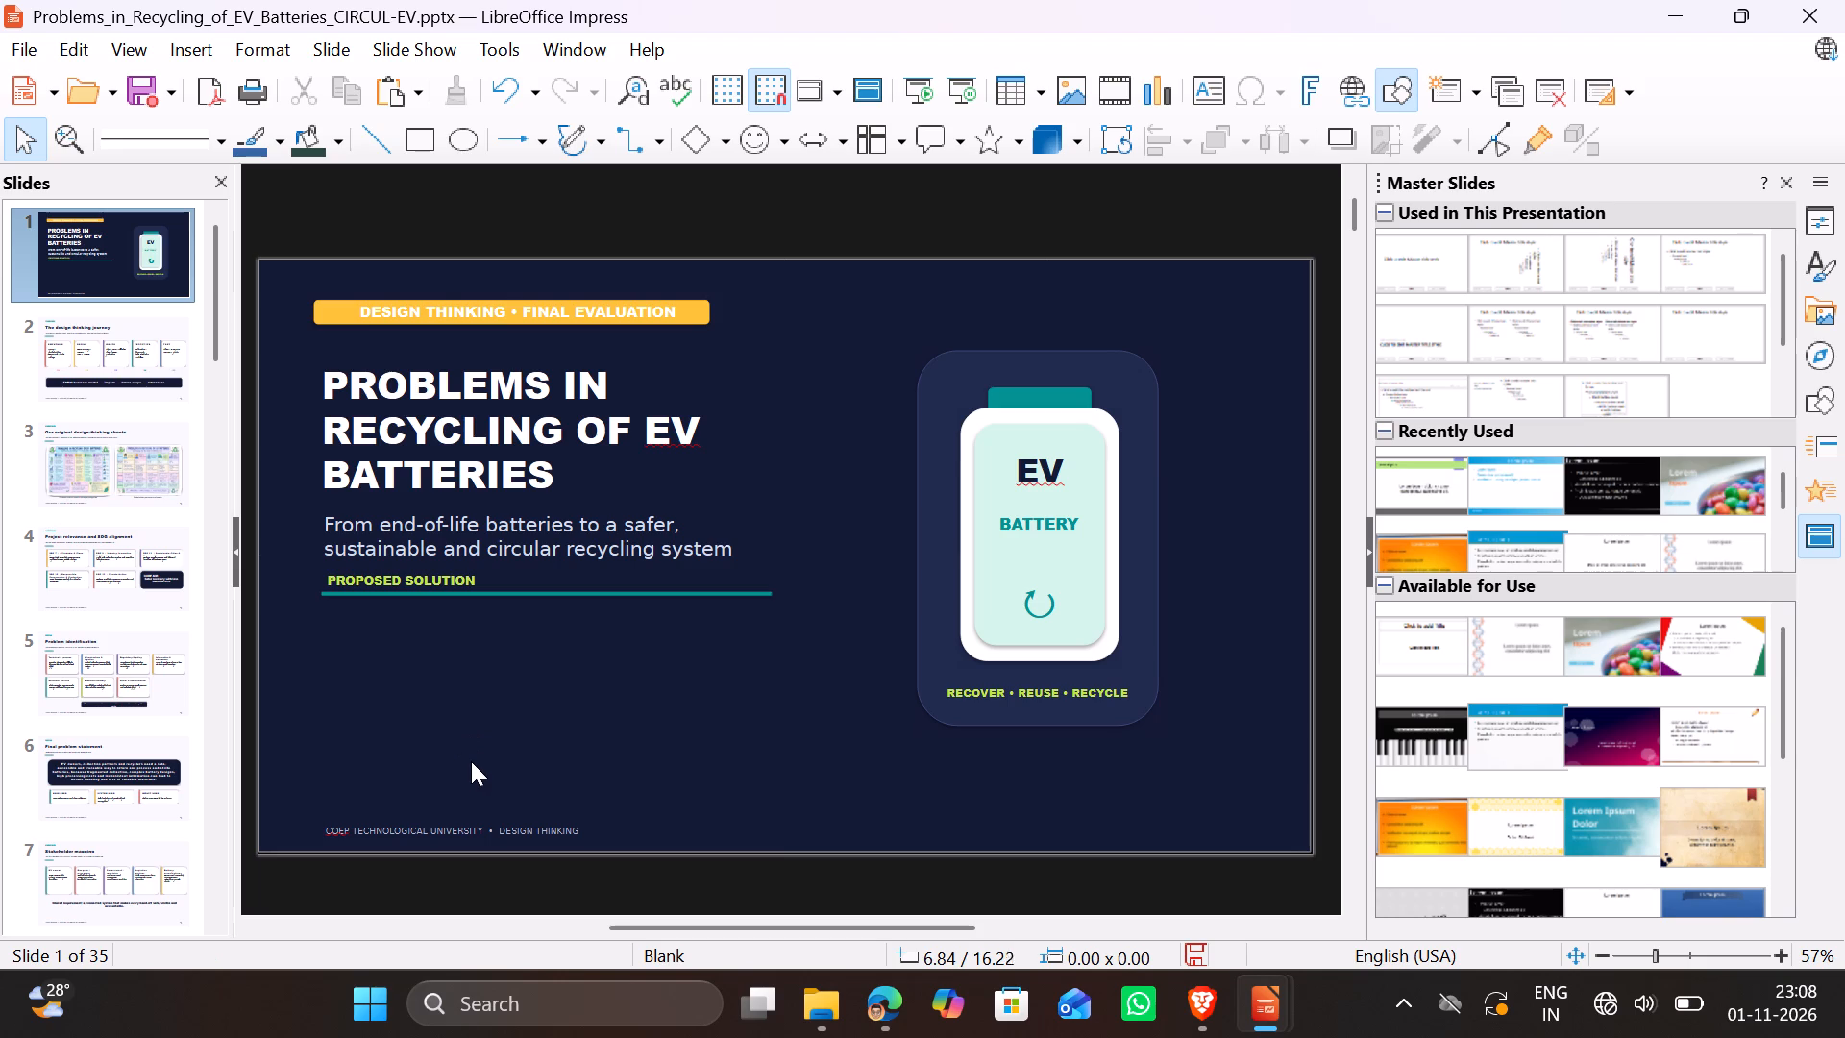
pyautogui.doubleClick(468, 752)
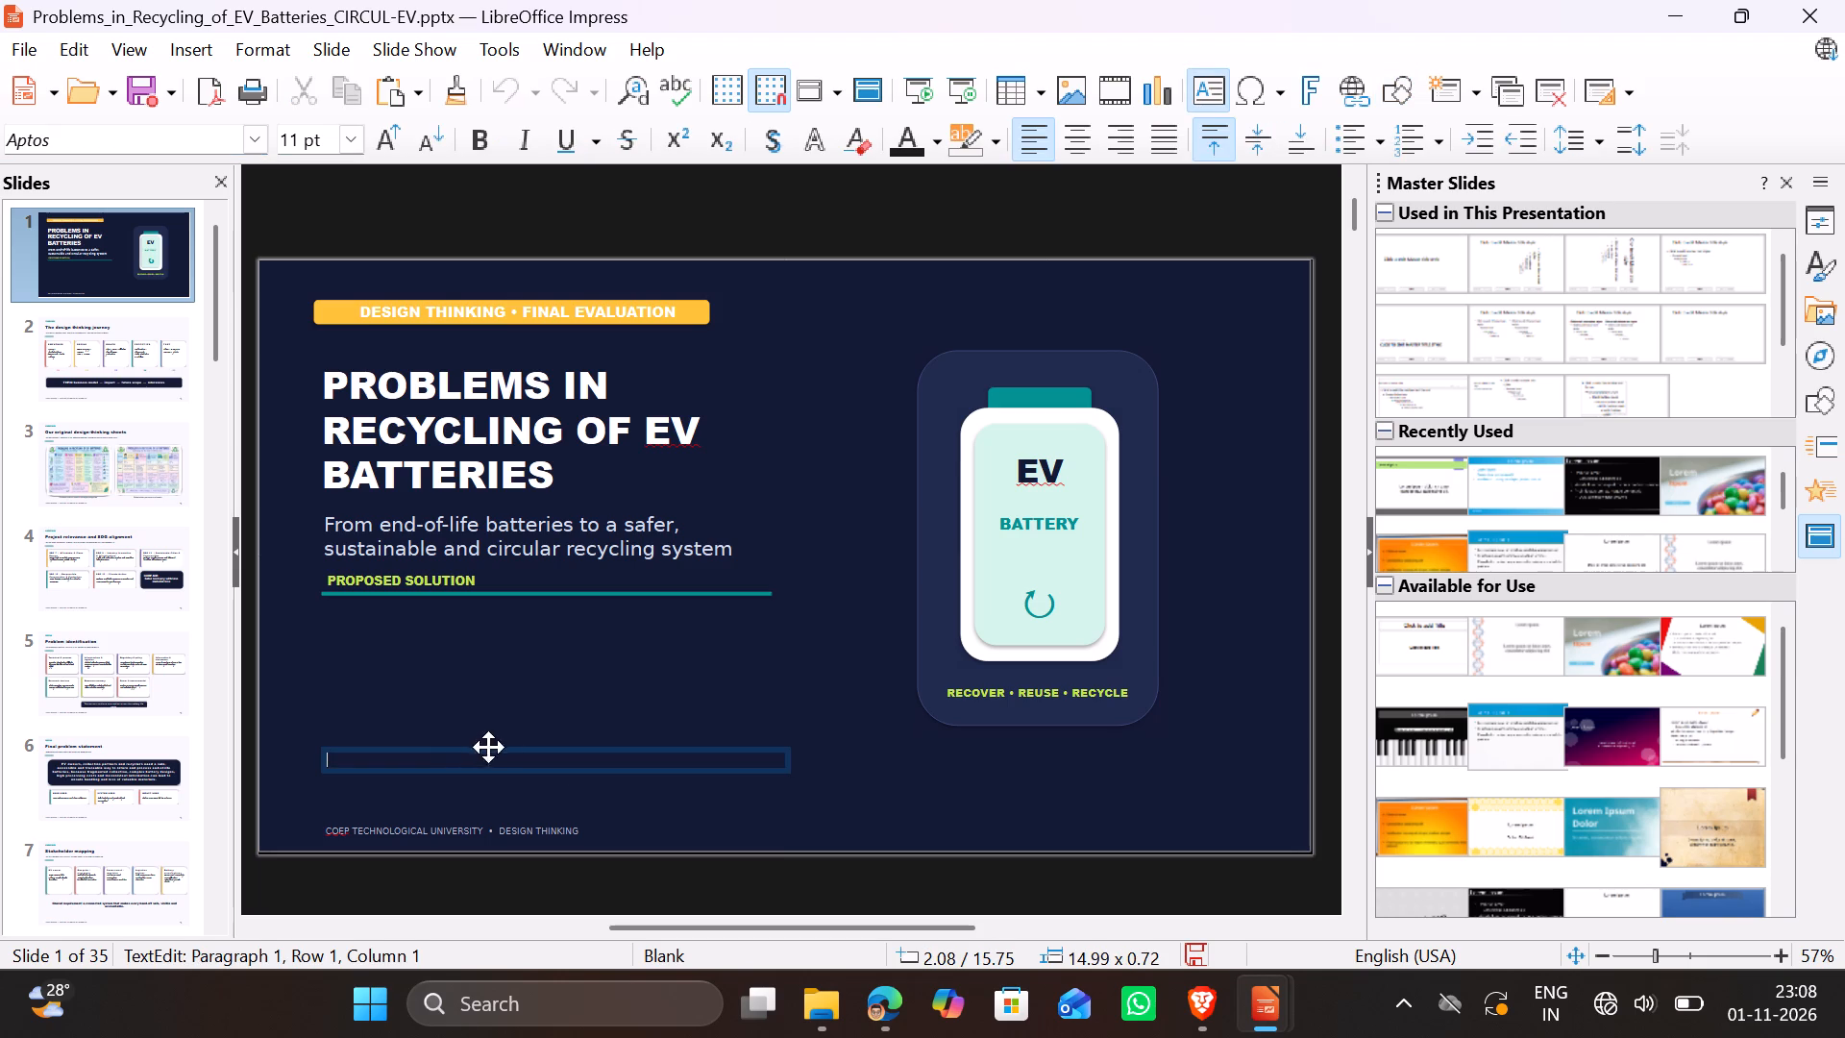
pyautogui.click(555, 756)
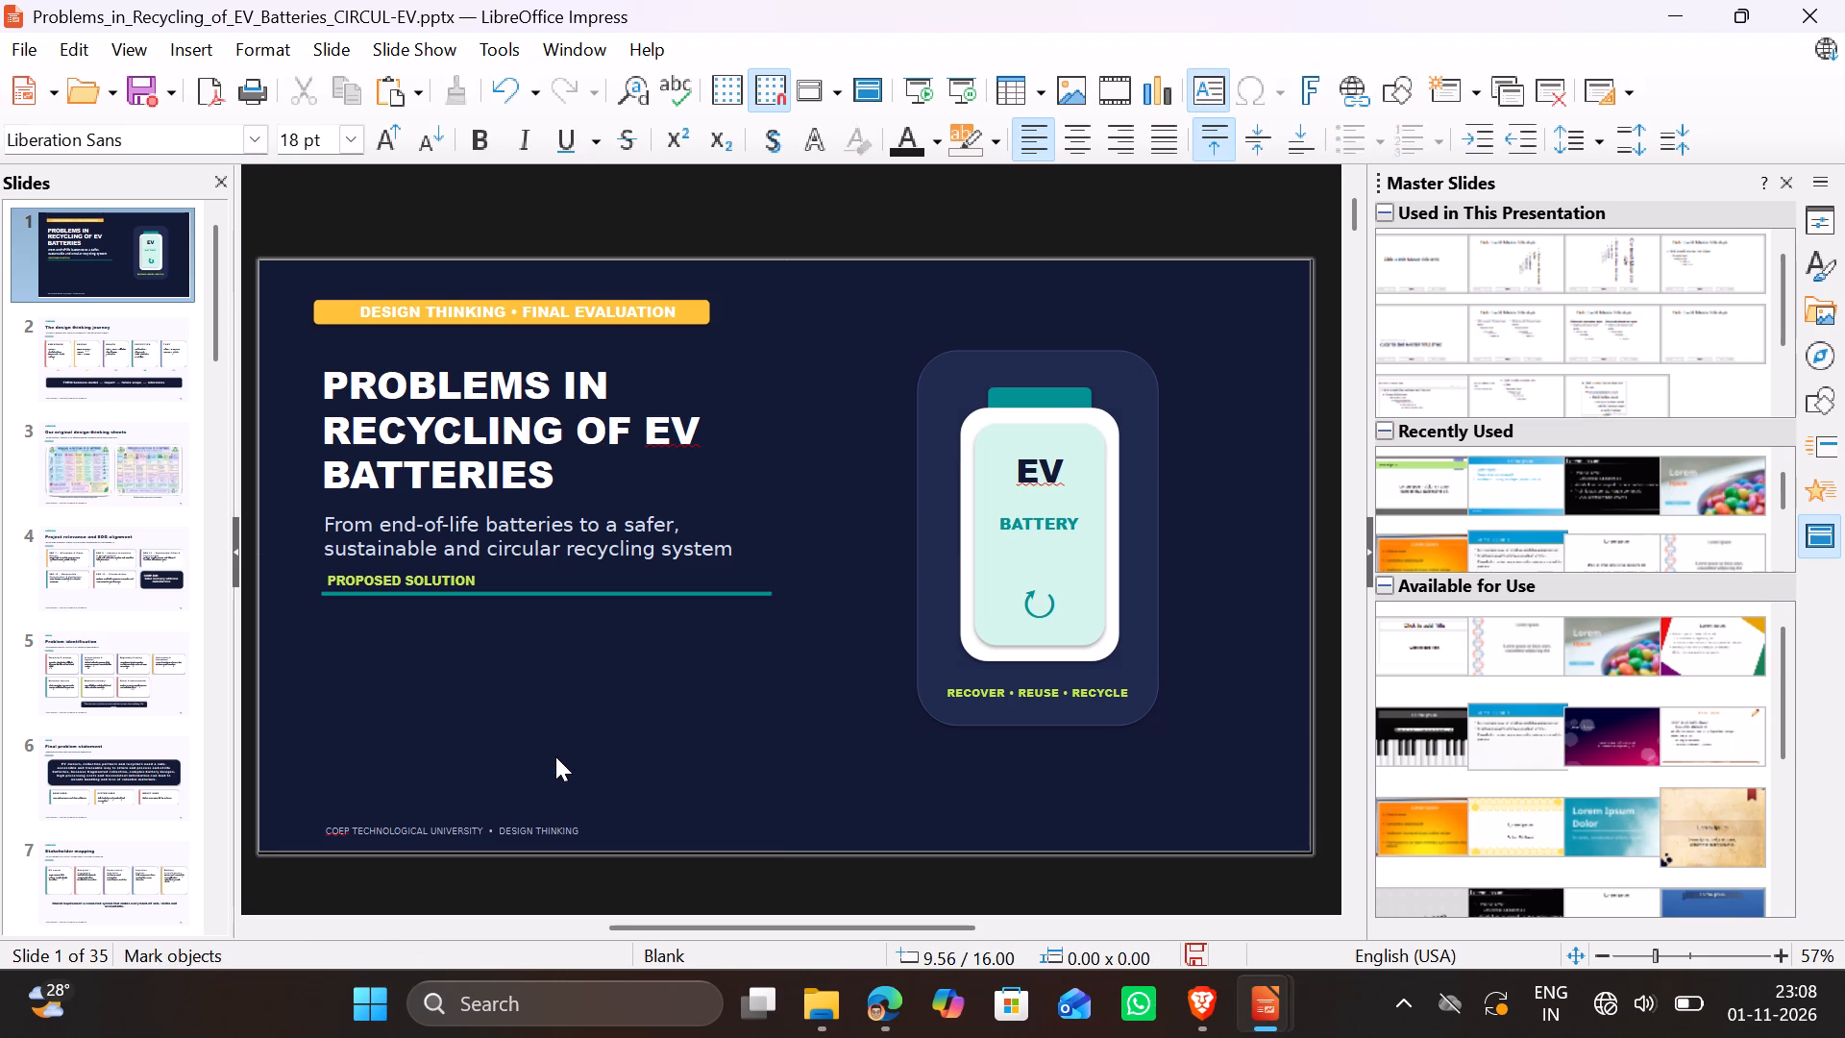
pyautogui.doubleClick(555, 756)
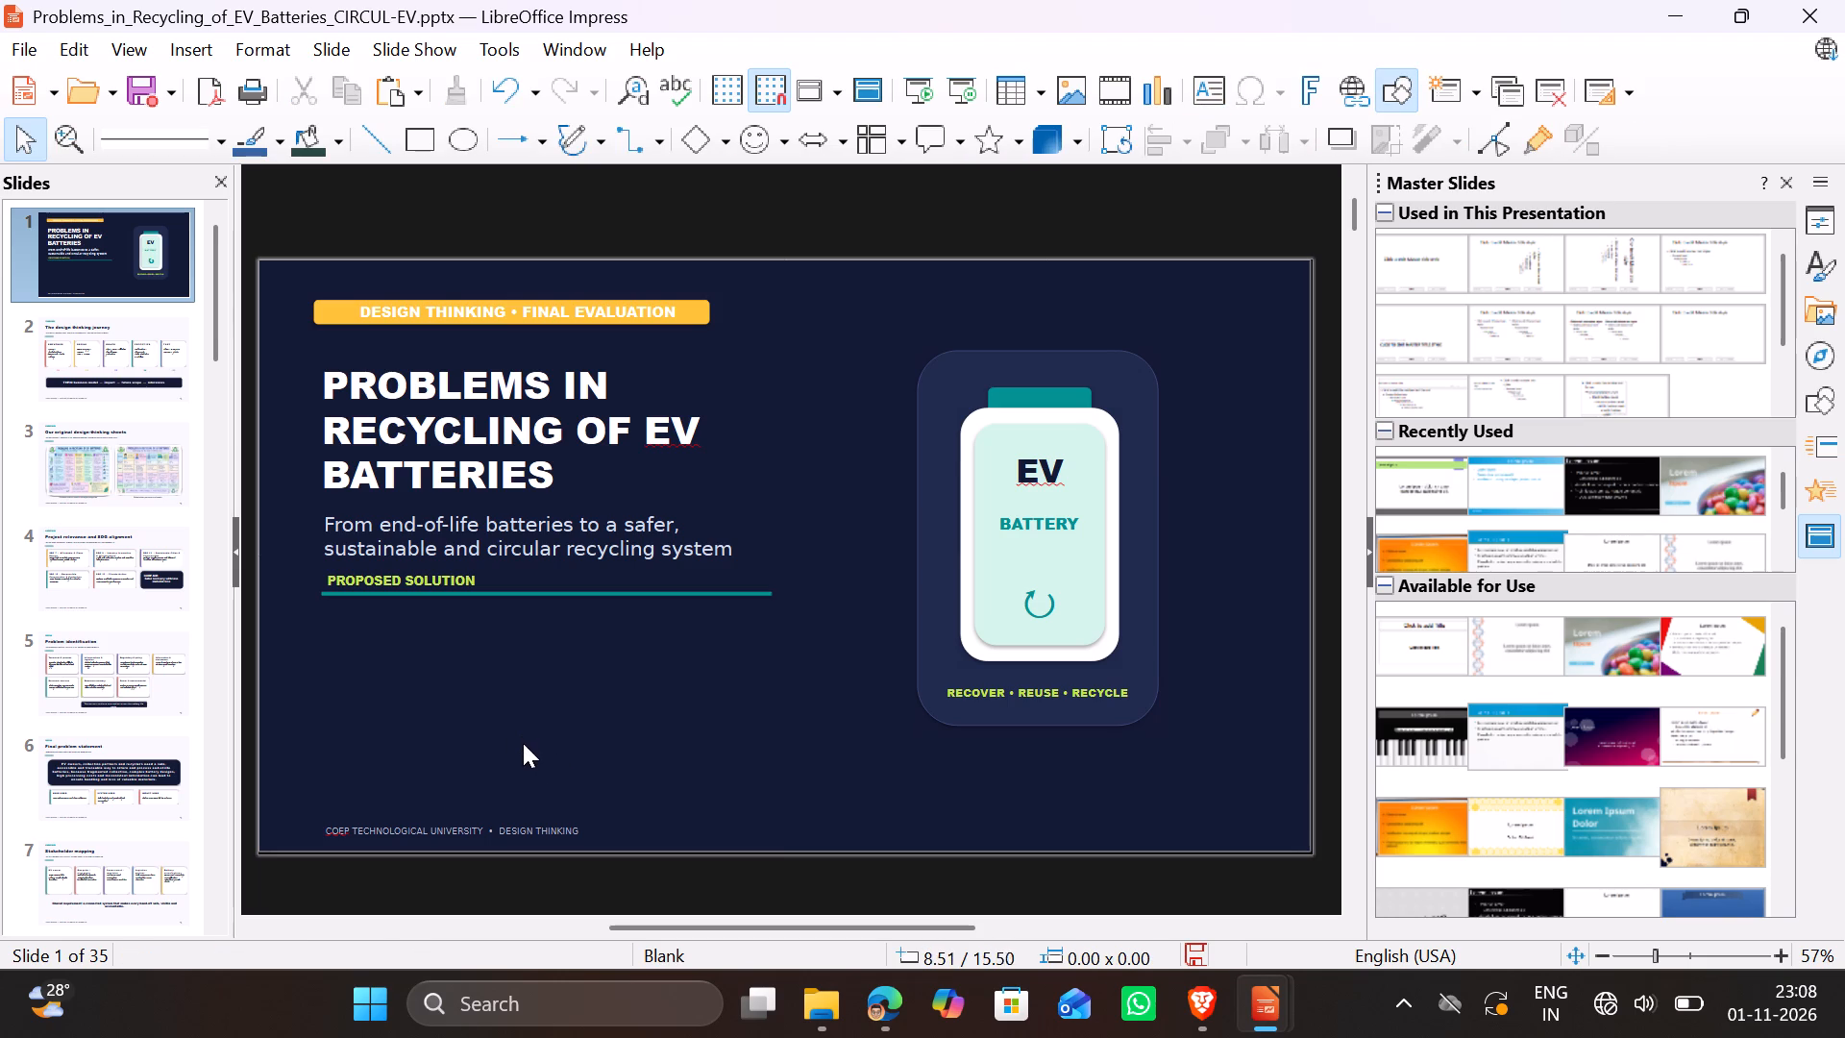
pyautogui.doubleClick(523, 748)
pyautogui.click(524, 747)
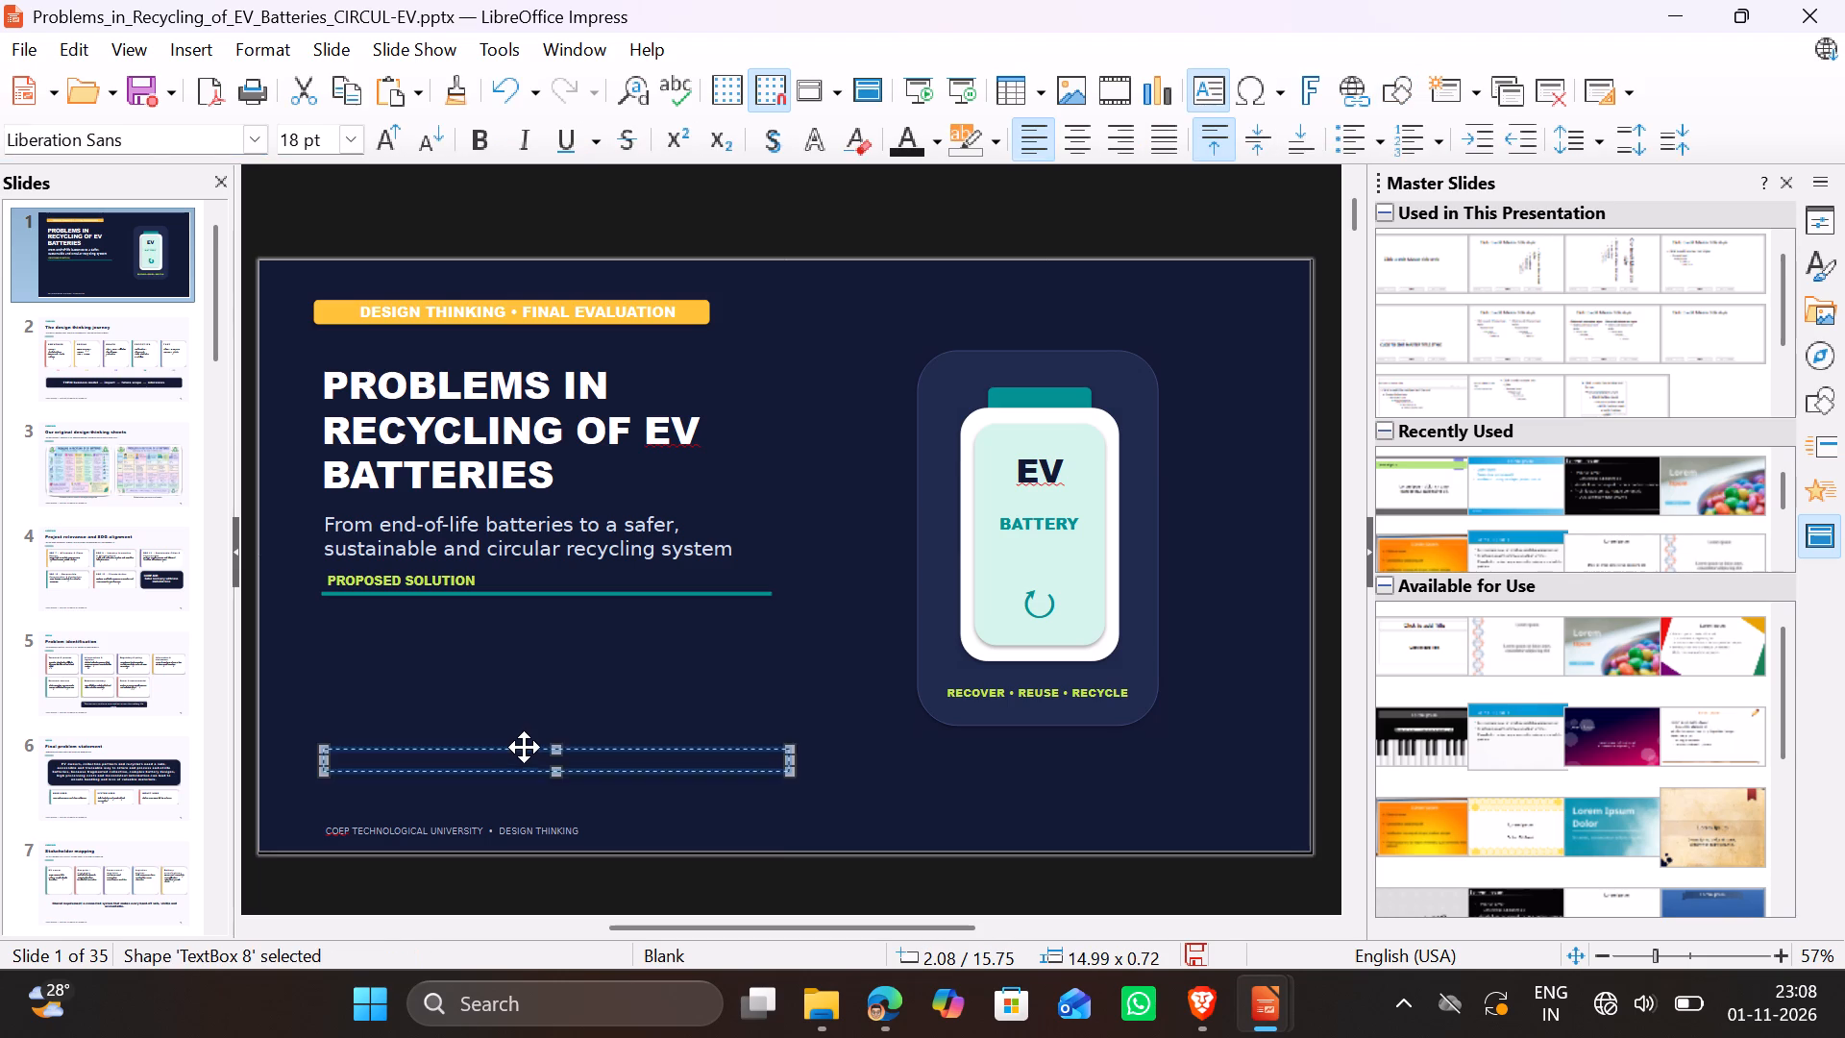
pyautogui.moveTo(557, 754); pyautogui.dragTo(553, 658)
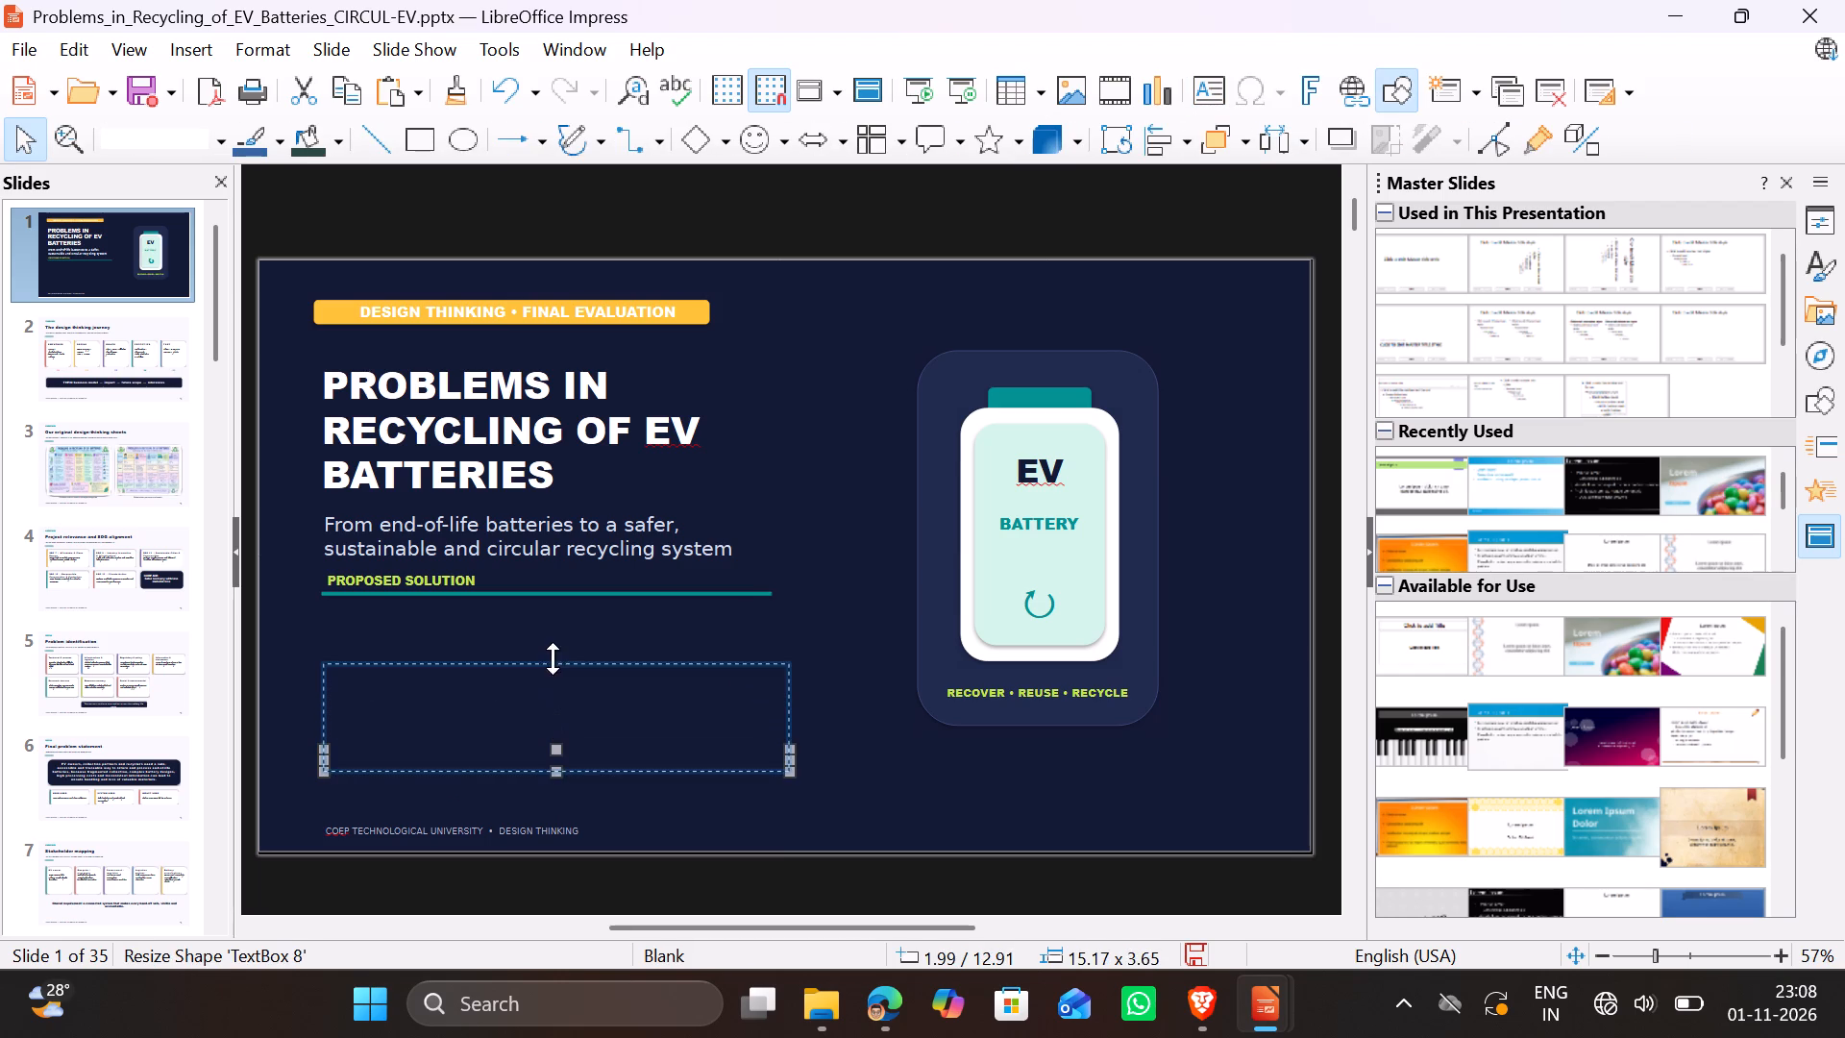
pyautogui.moveTo(553, 658); pyautogui.dragTo(534, 607)
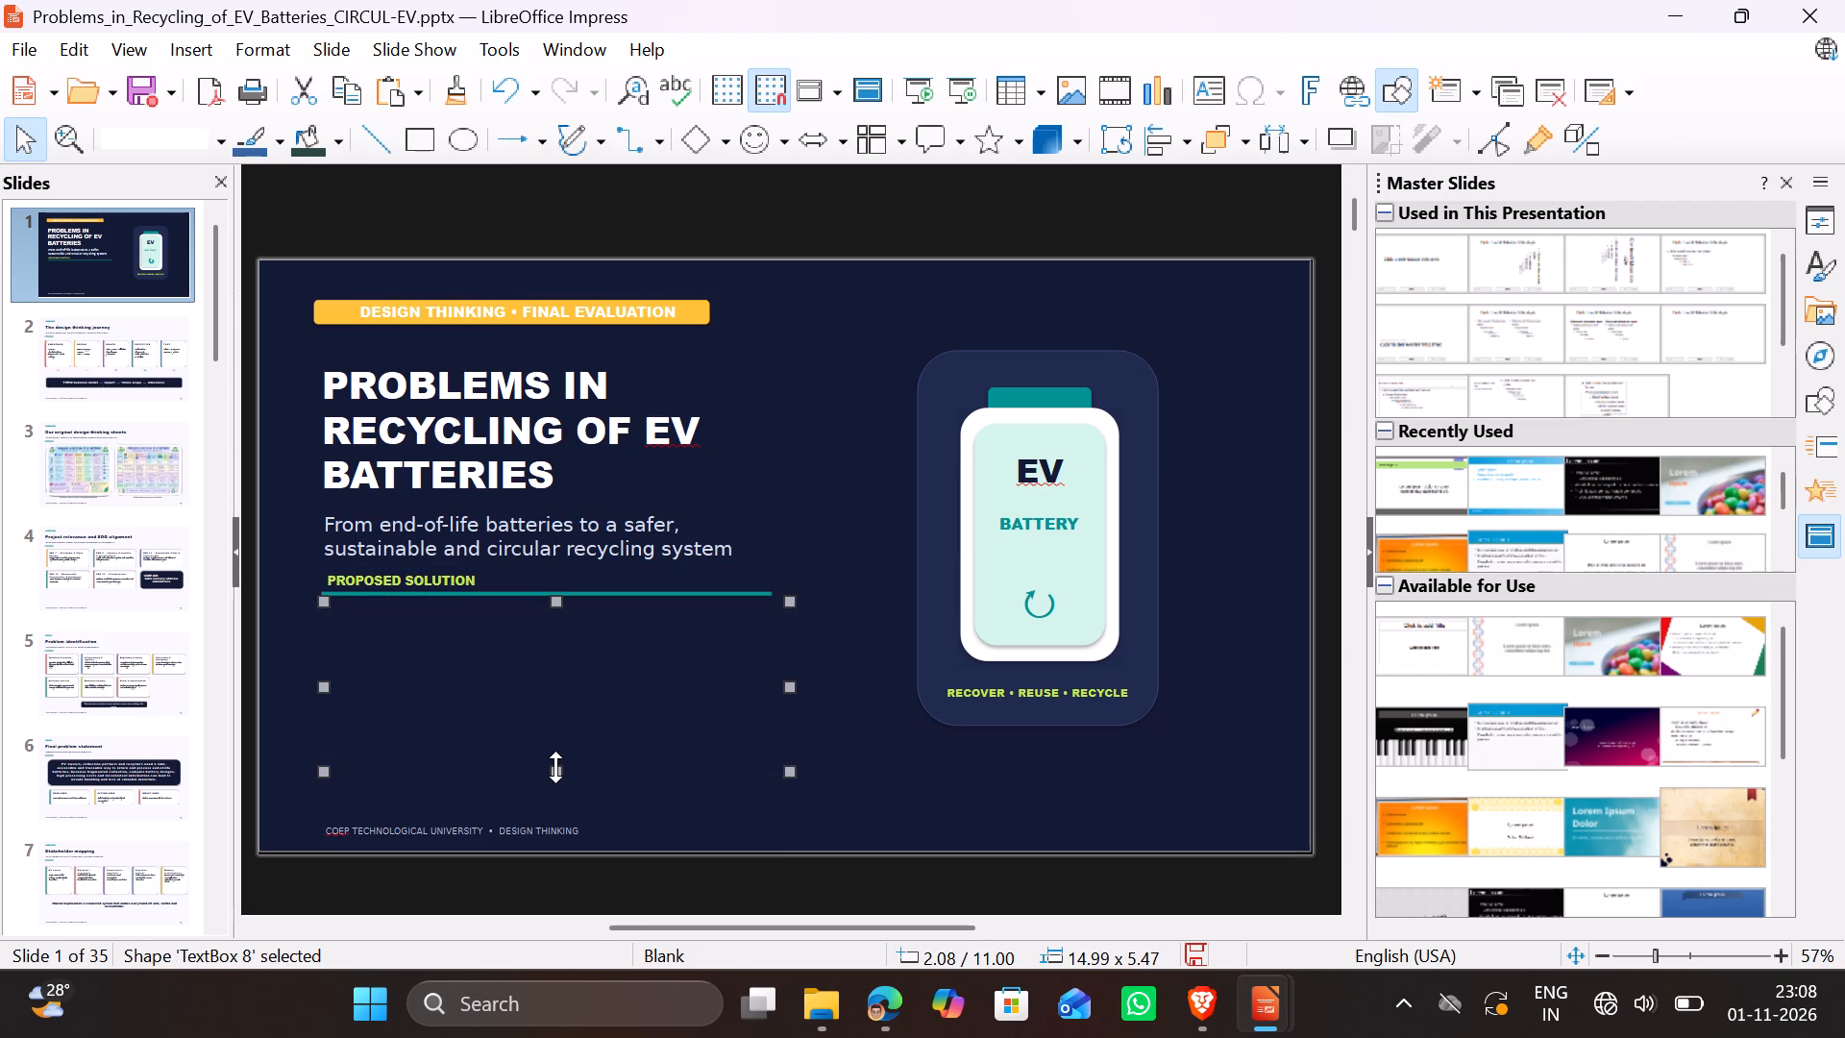
pyautogui.moveTo(555, 767); pyautogui.dragTo(559, 812)
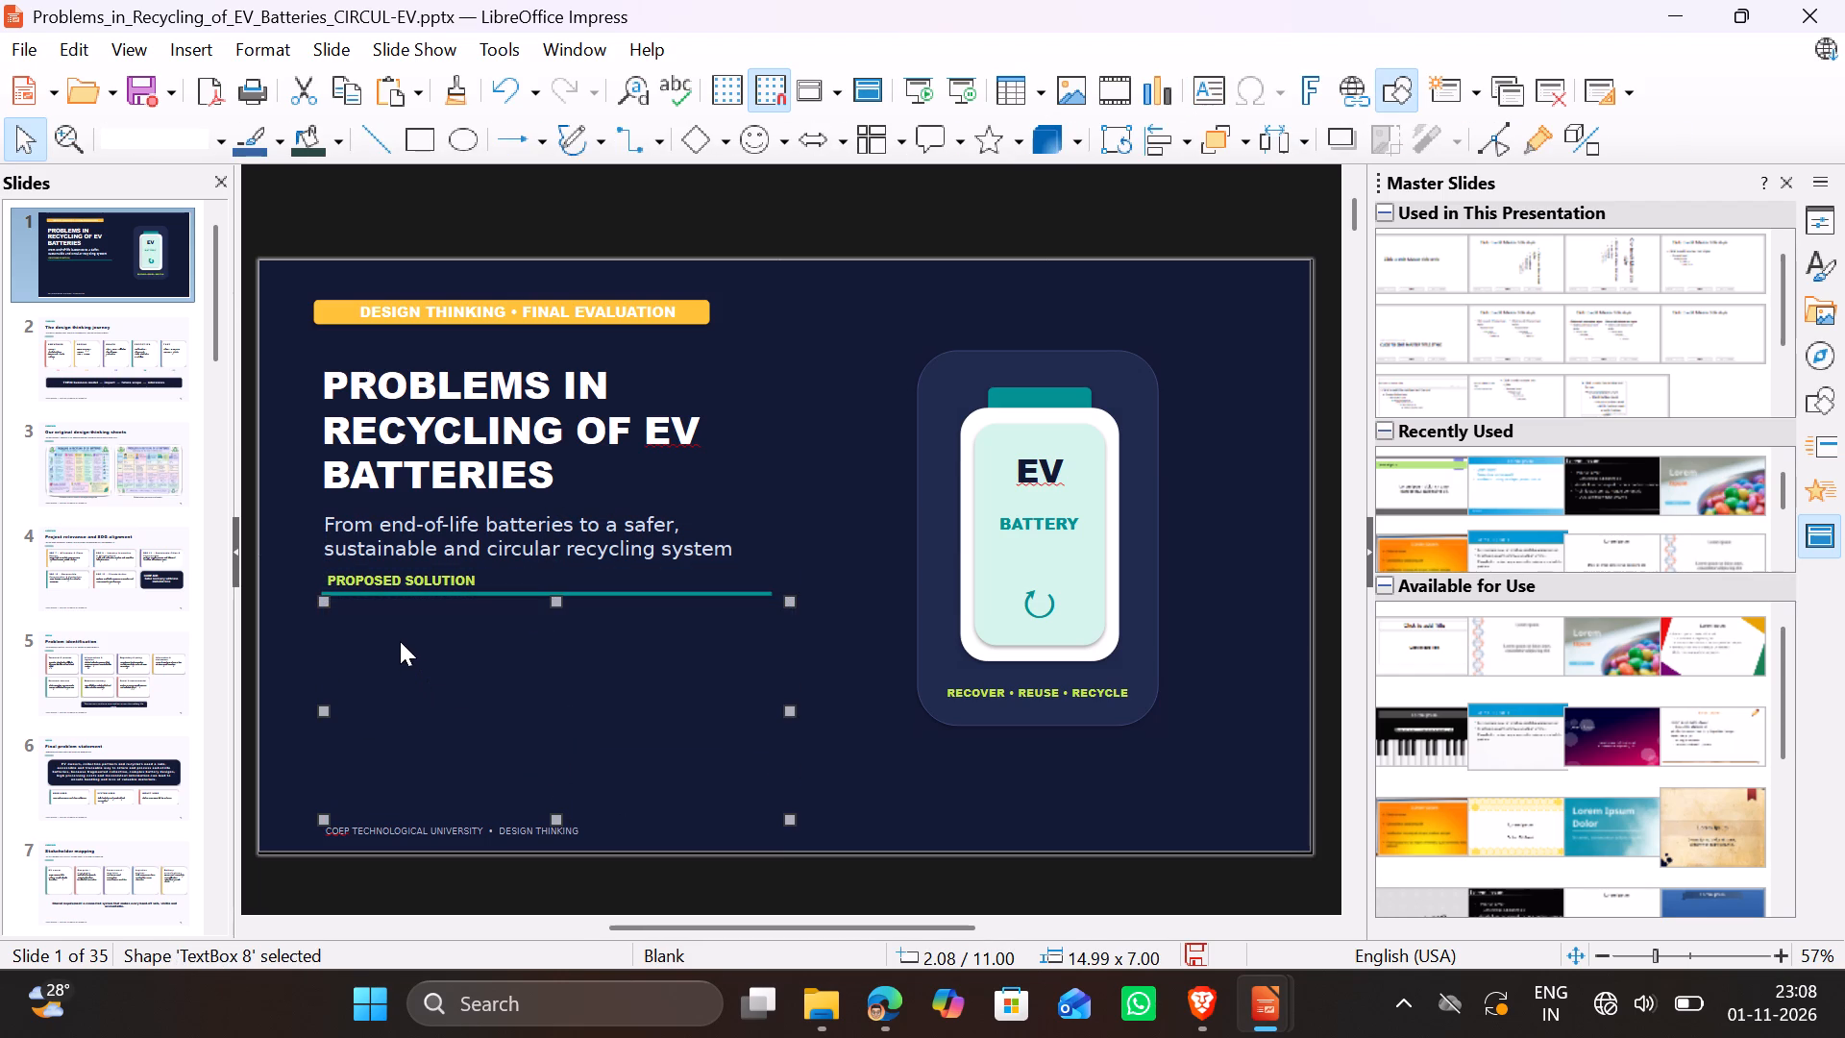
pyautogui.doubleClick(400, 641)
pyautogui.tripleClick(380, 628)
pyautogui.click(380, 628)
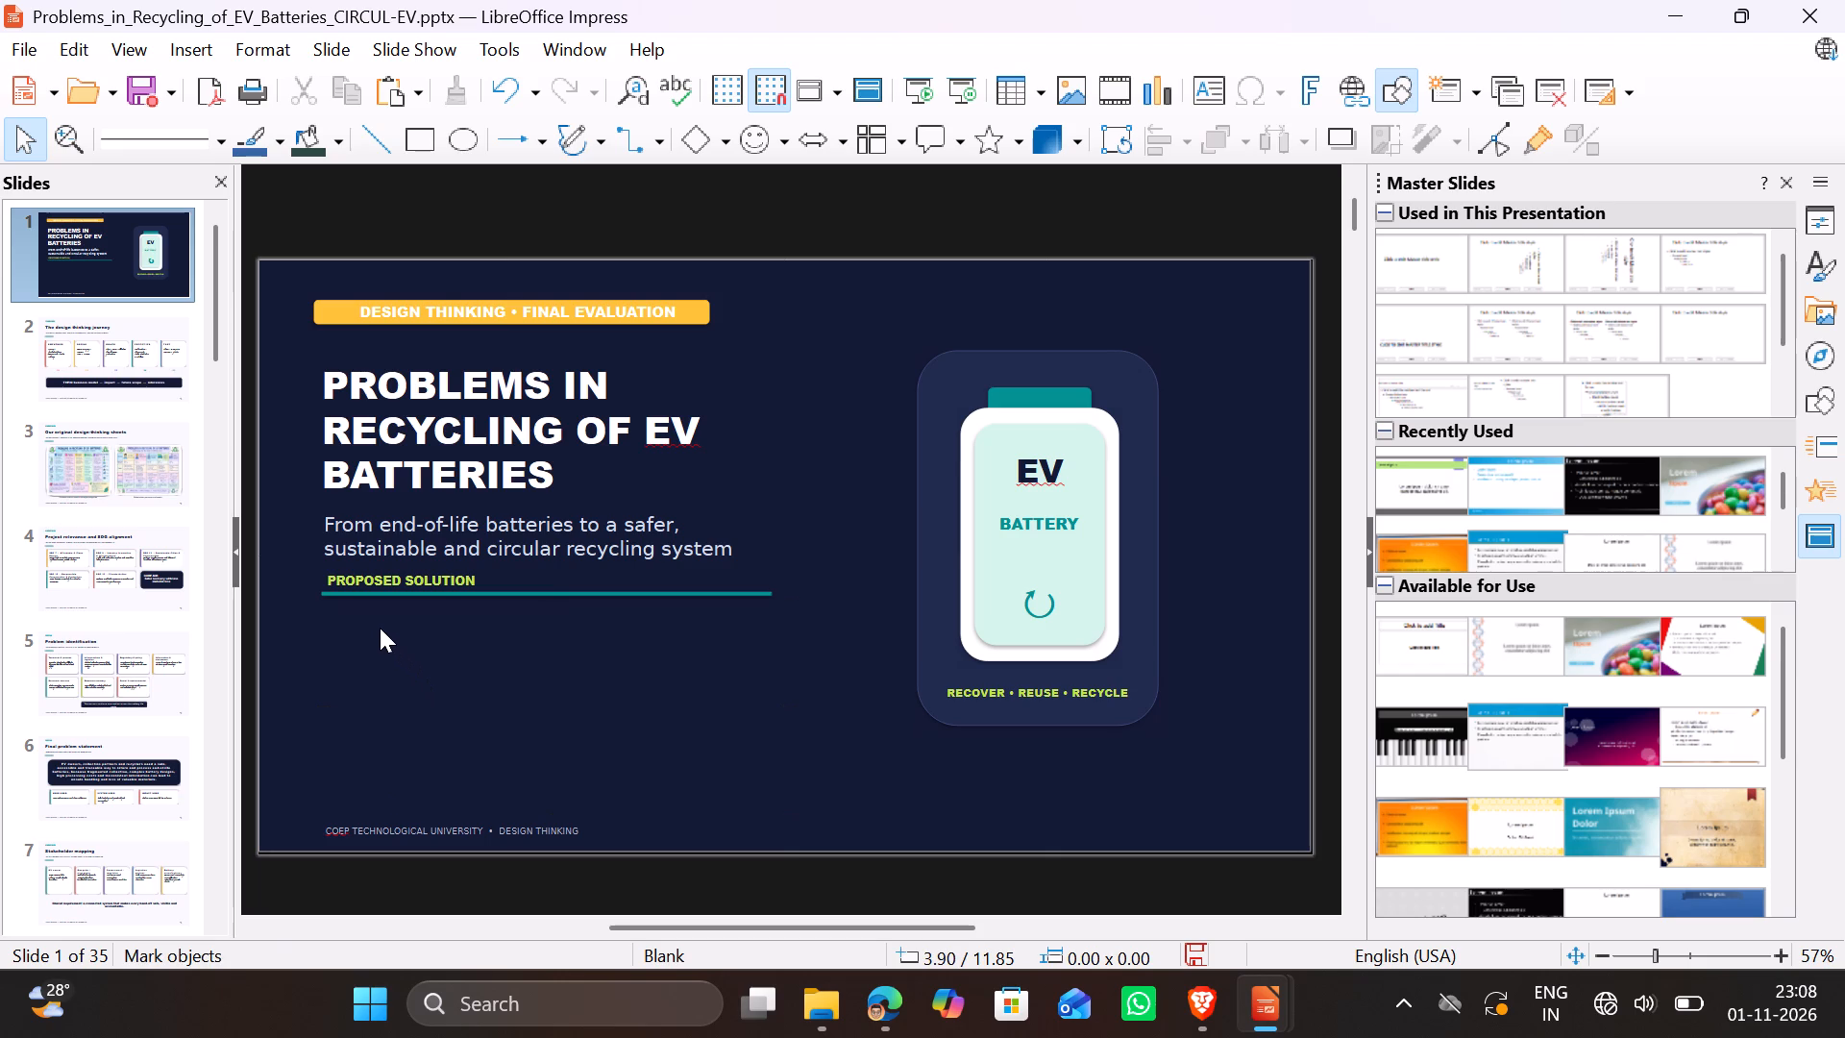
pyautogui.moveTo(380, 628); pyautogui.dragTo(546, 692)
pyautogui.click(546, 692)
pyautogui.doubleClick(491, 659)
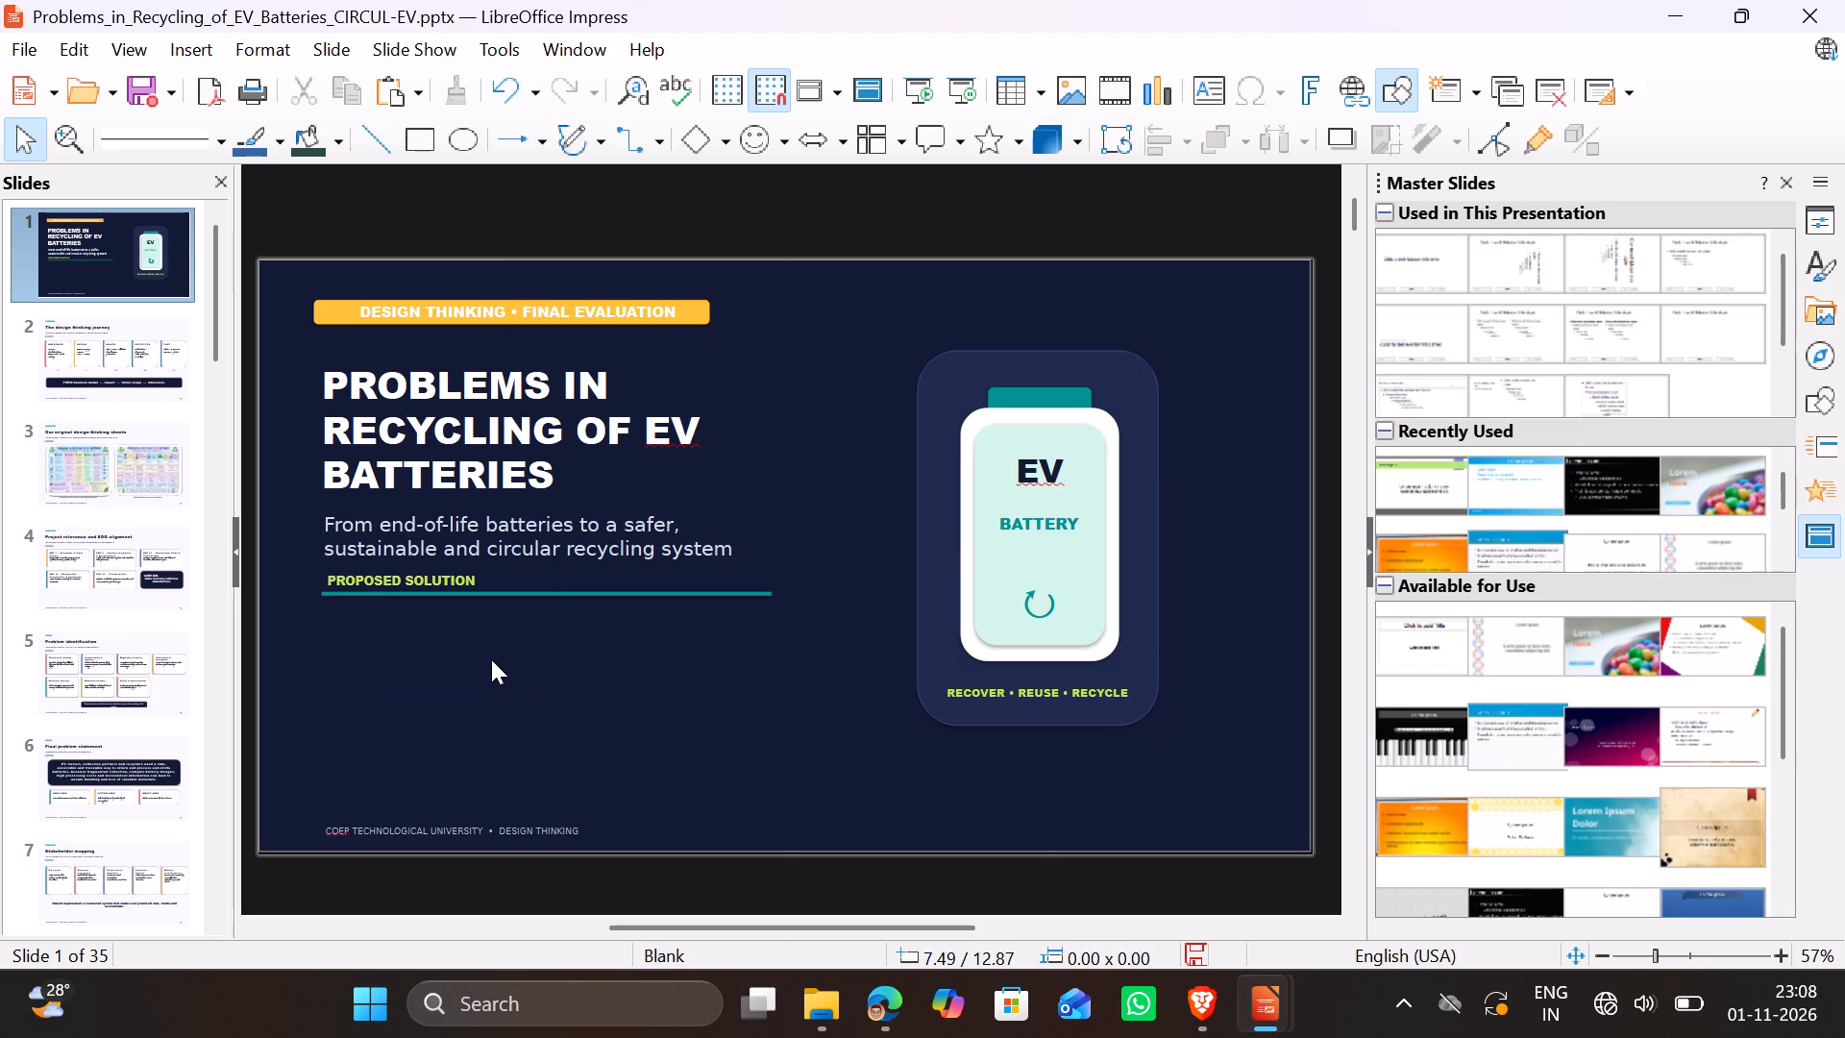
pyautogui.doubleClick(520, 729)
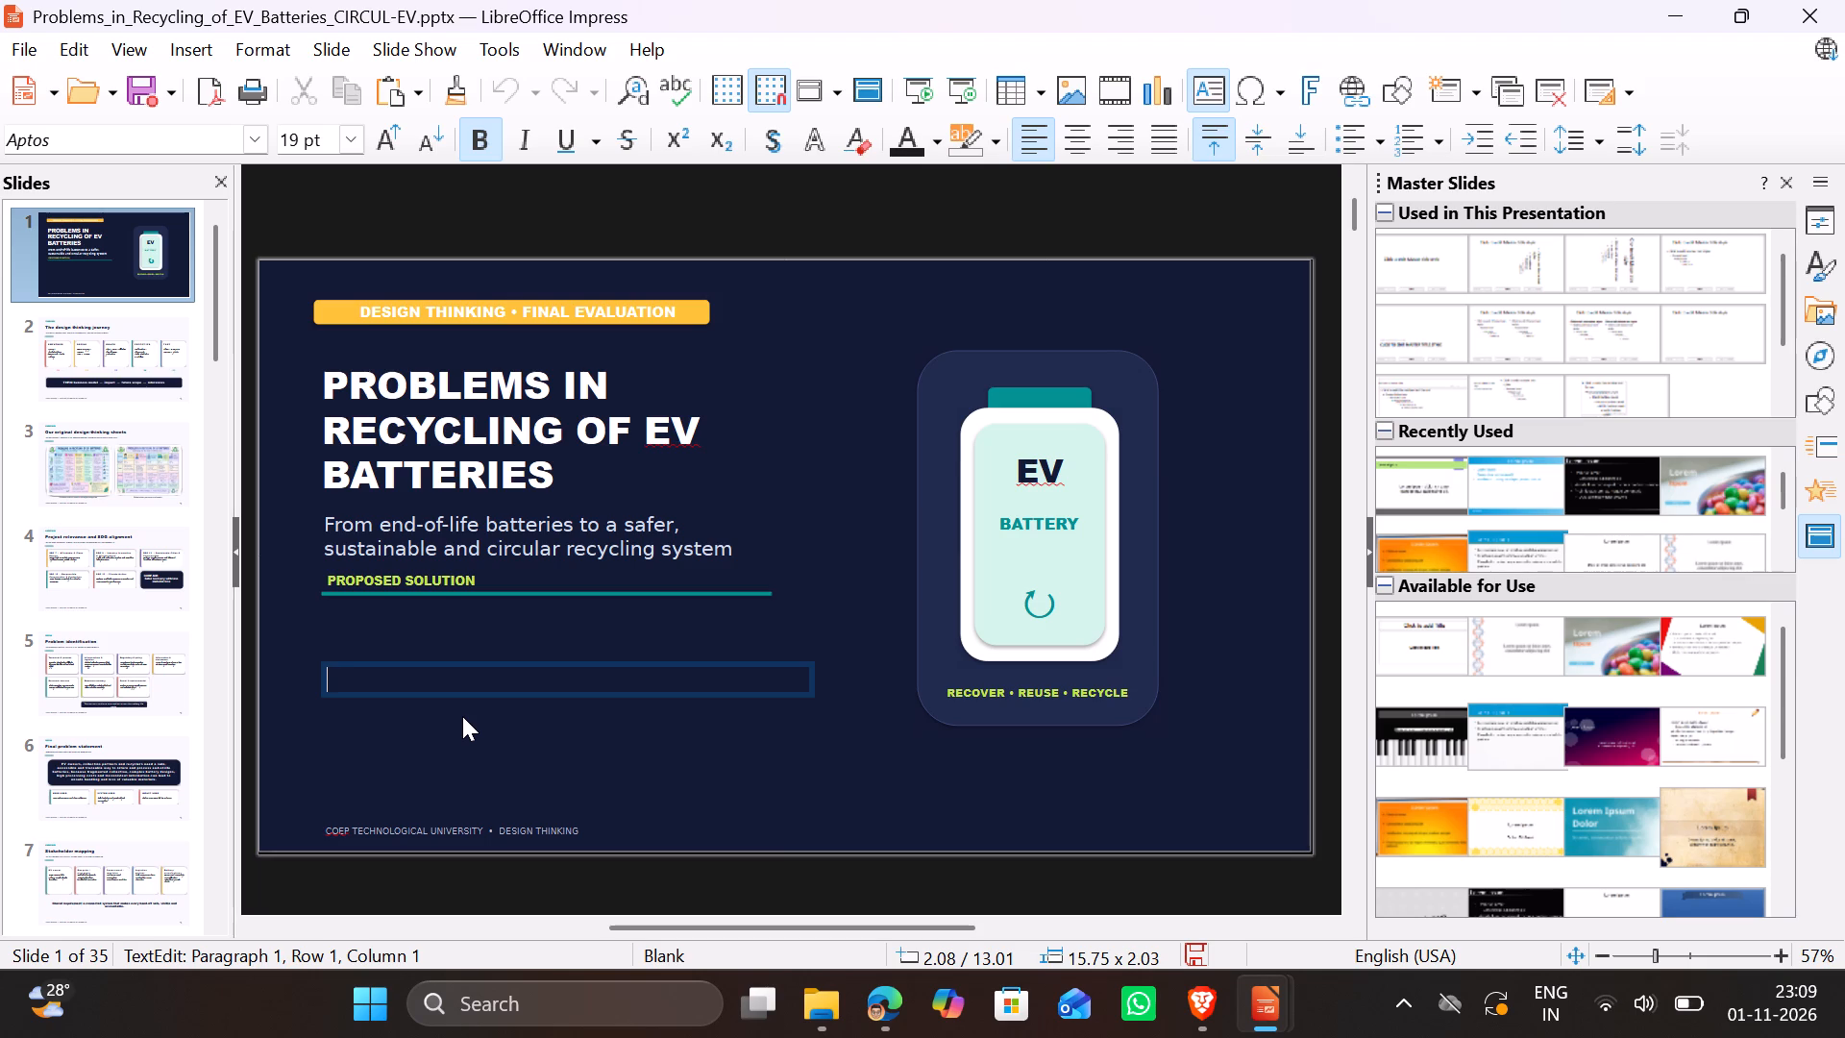
# Look through slides 2, 3 and 4 to examine their content and layout.
pyautogui.click(118, 362)
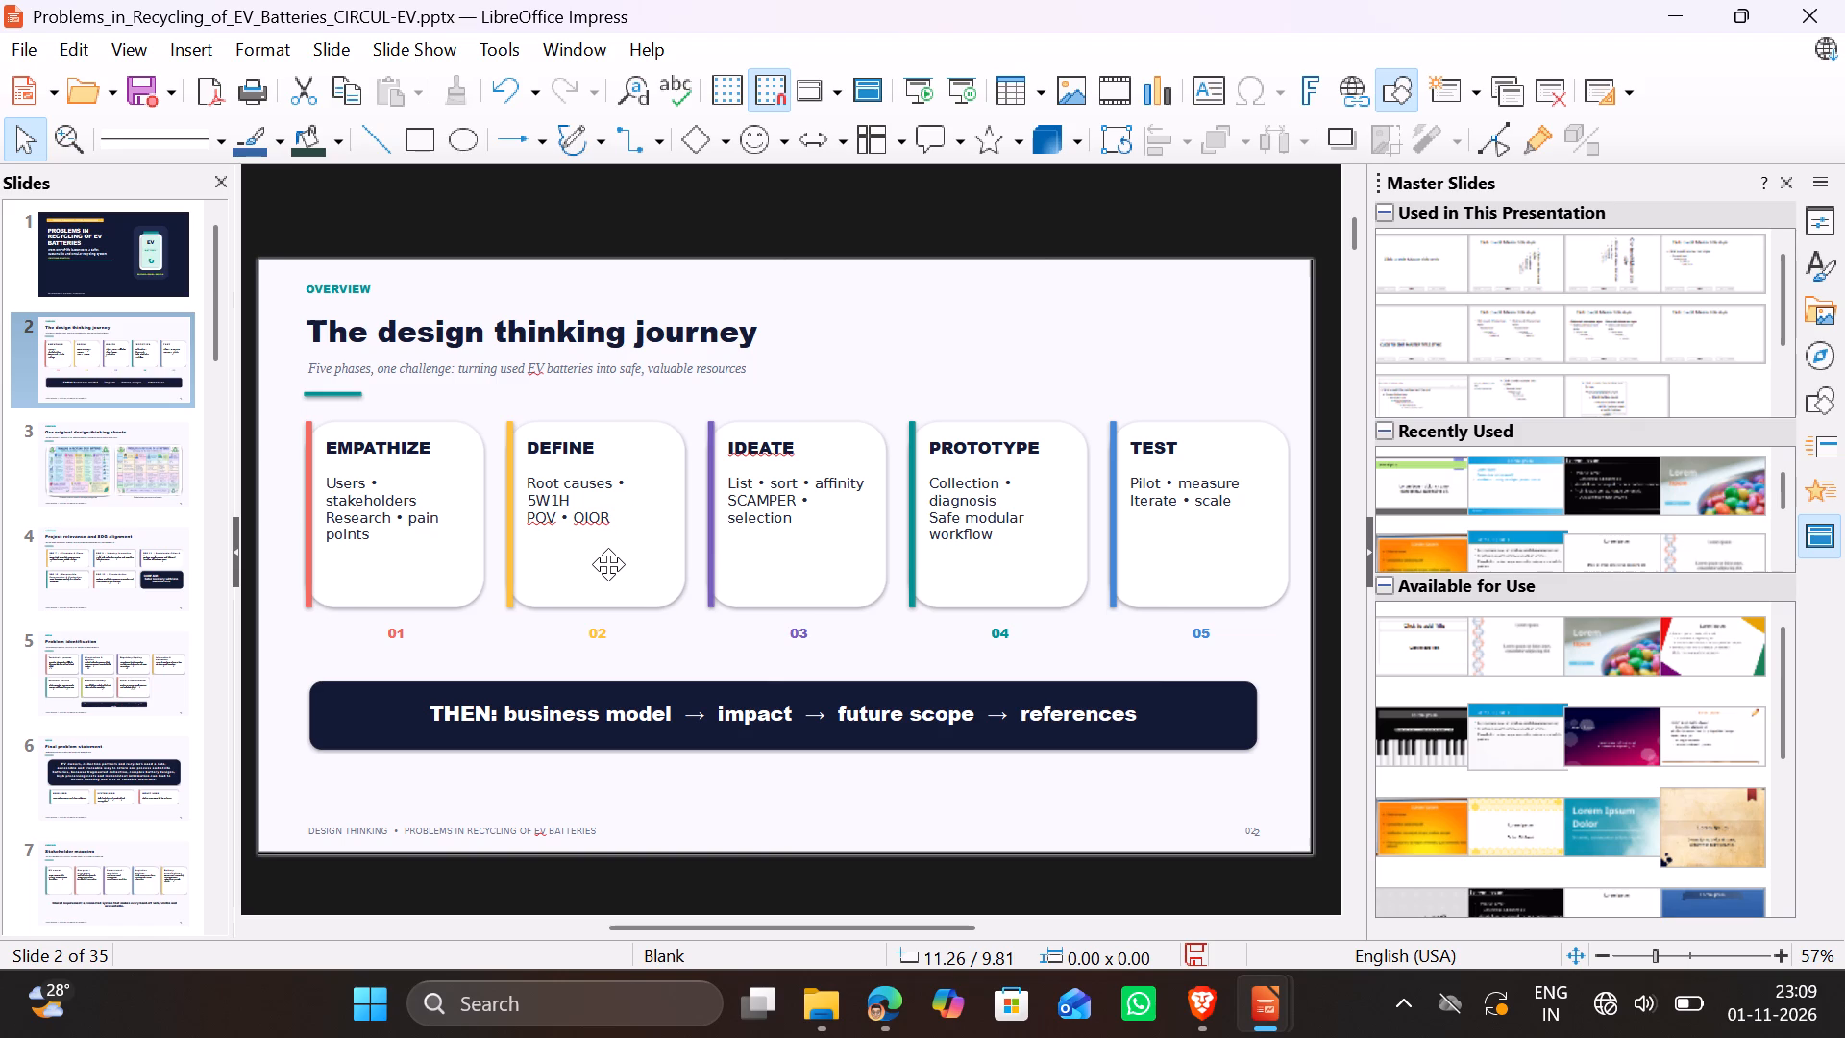
pyautogui.click(521, 715)
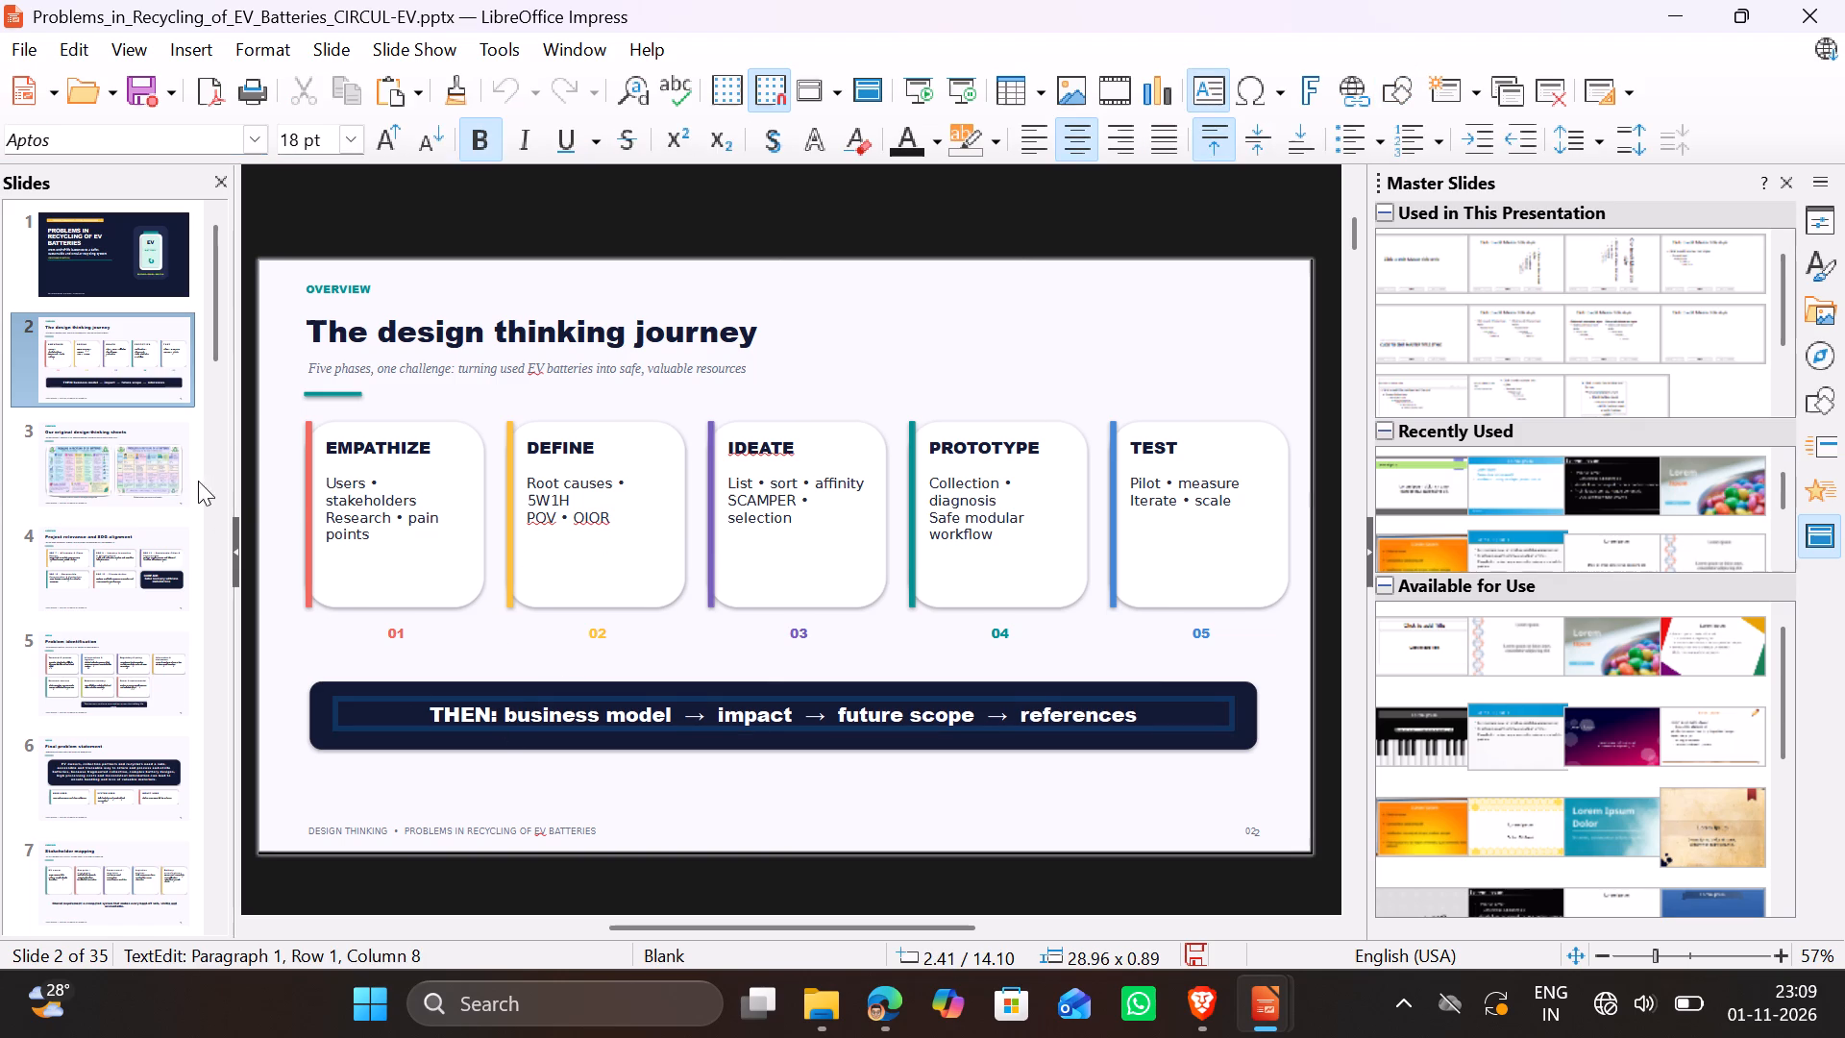
pyautogui.click(162, 457)
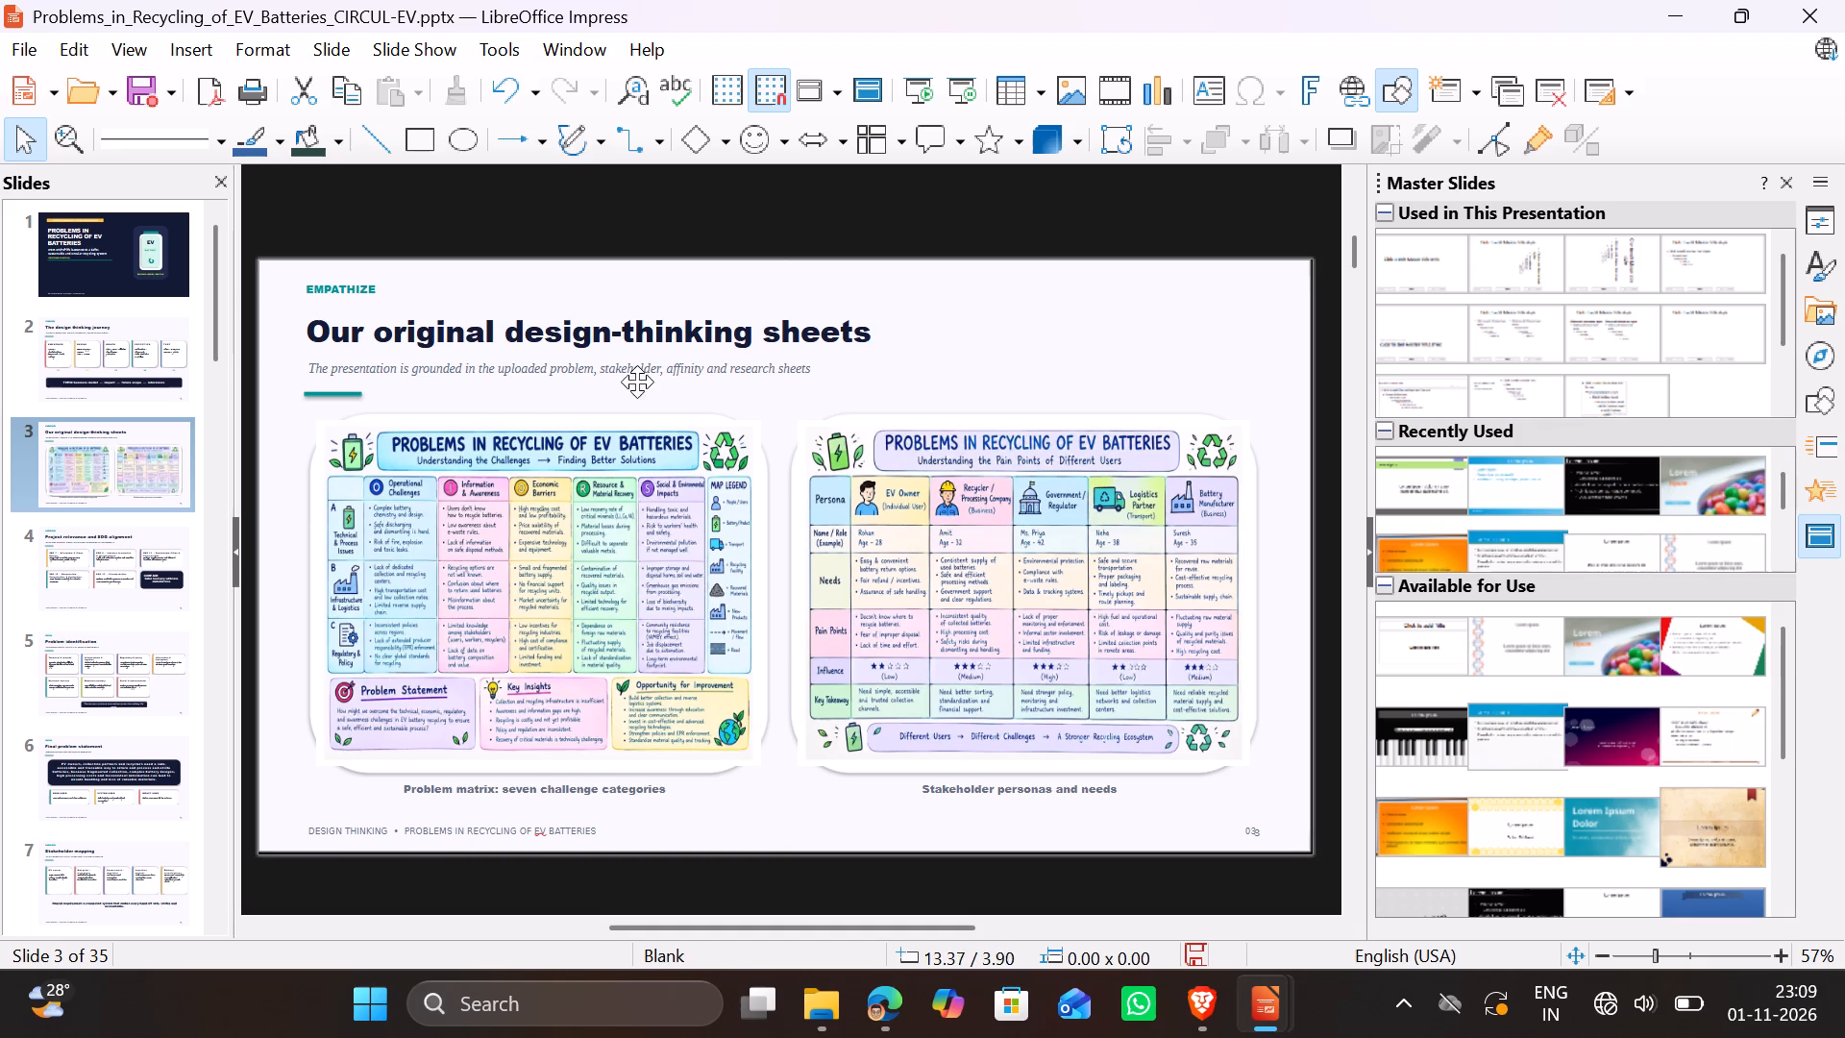
pyautogui.click(101, 571)
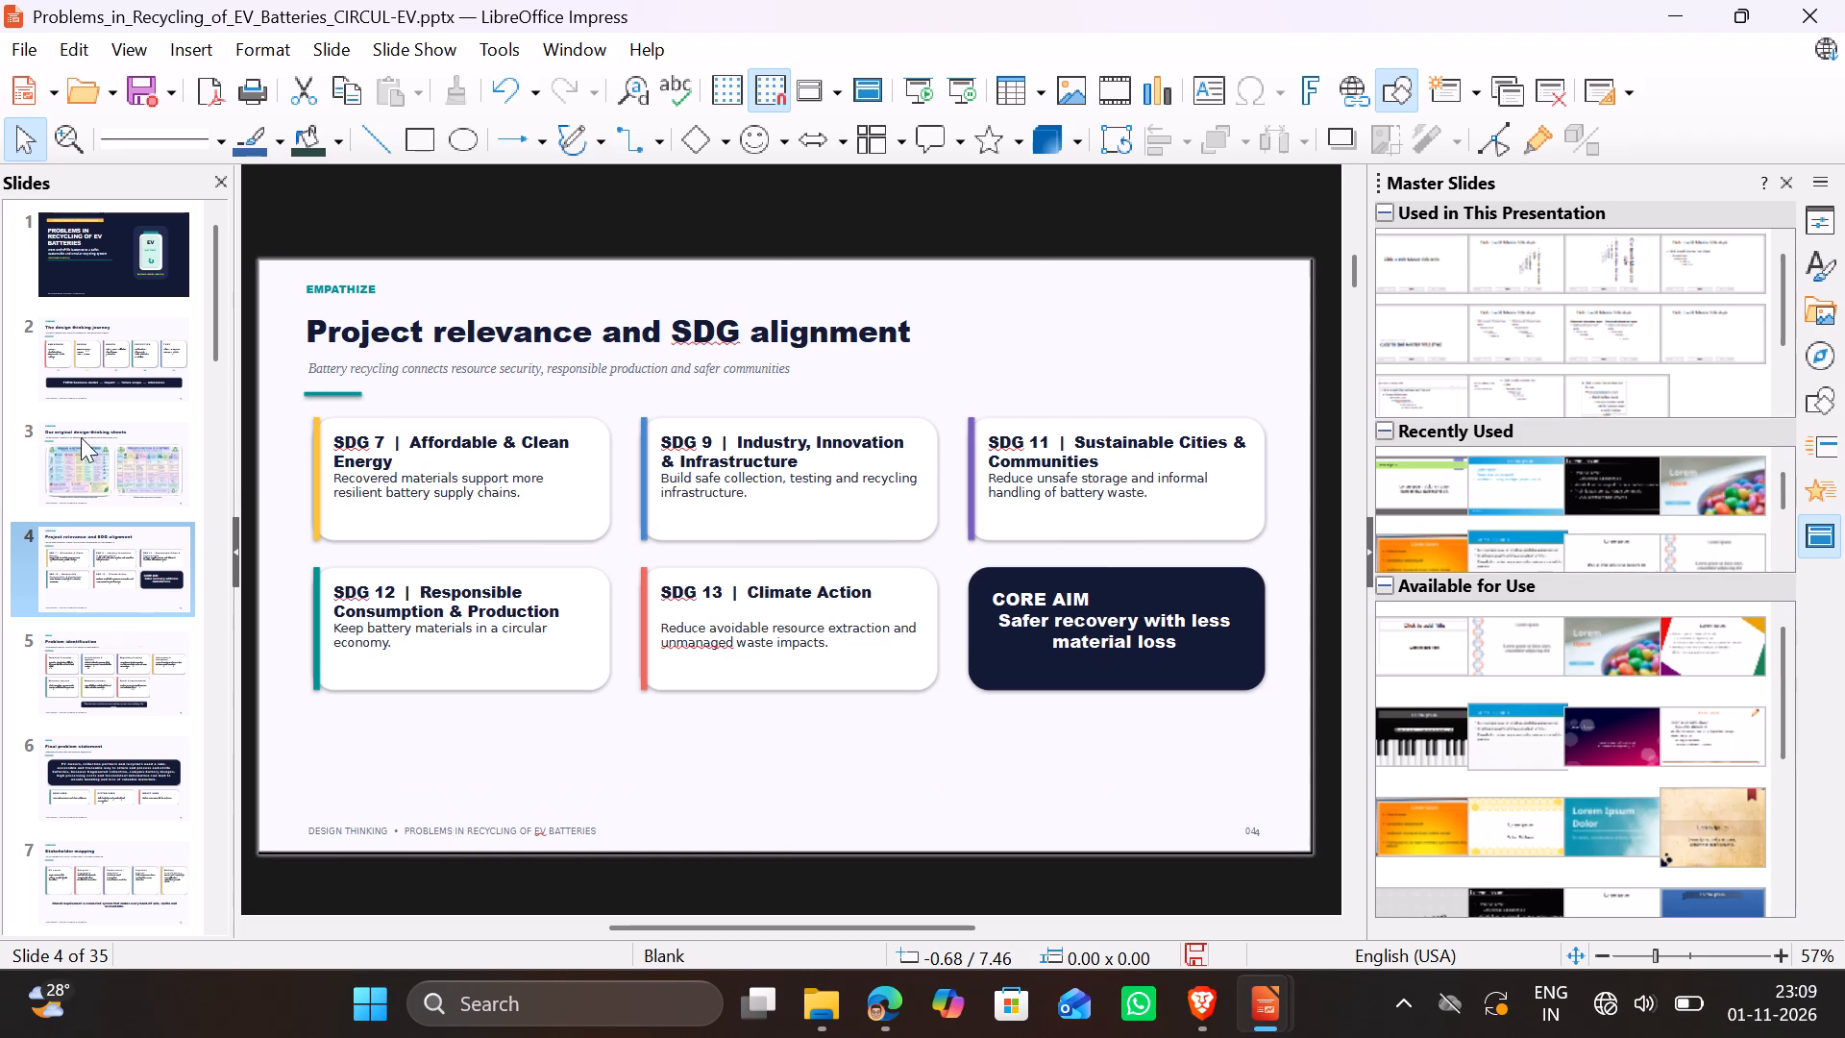
# Enter "INNOVE8" in the title slide's empty text box that held the CIRCUL-EV text, below "PROPOSED SOLUTION".
pyautogui.click(98, 263)
pyautogui.click(380, 626)
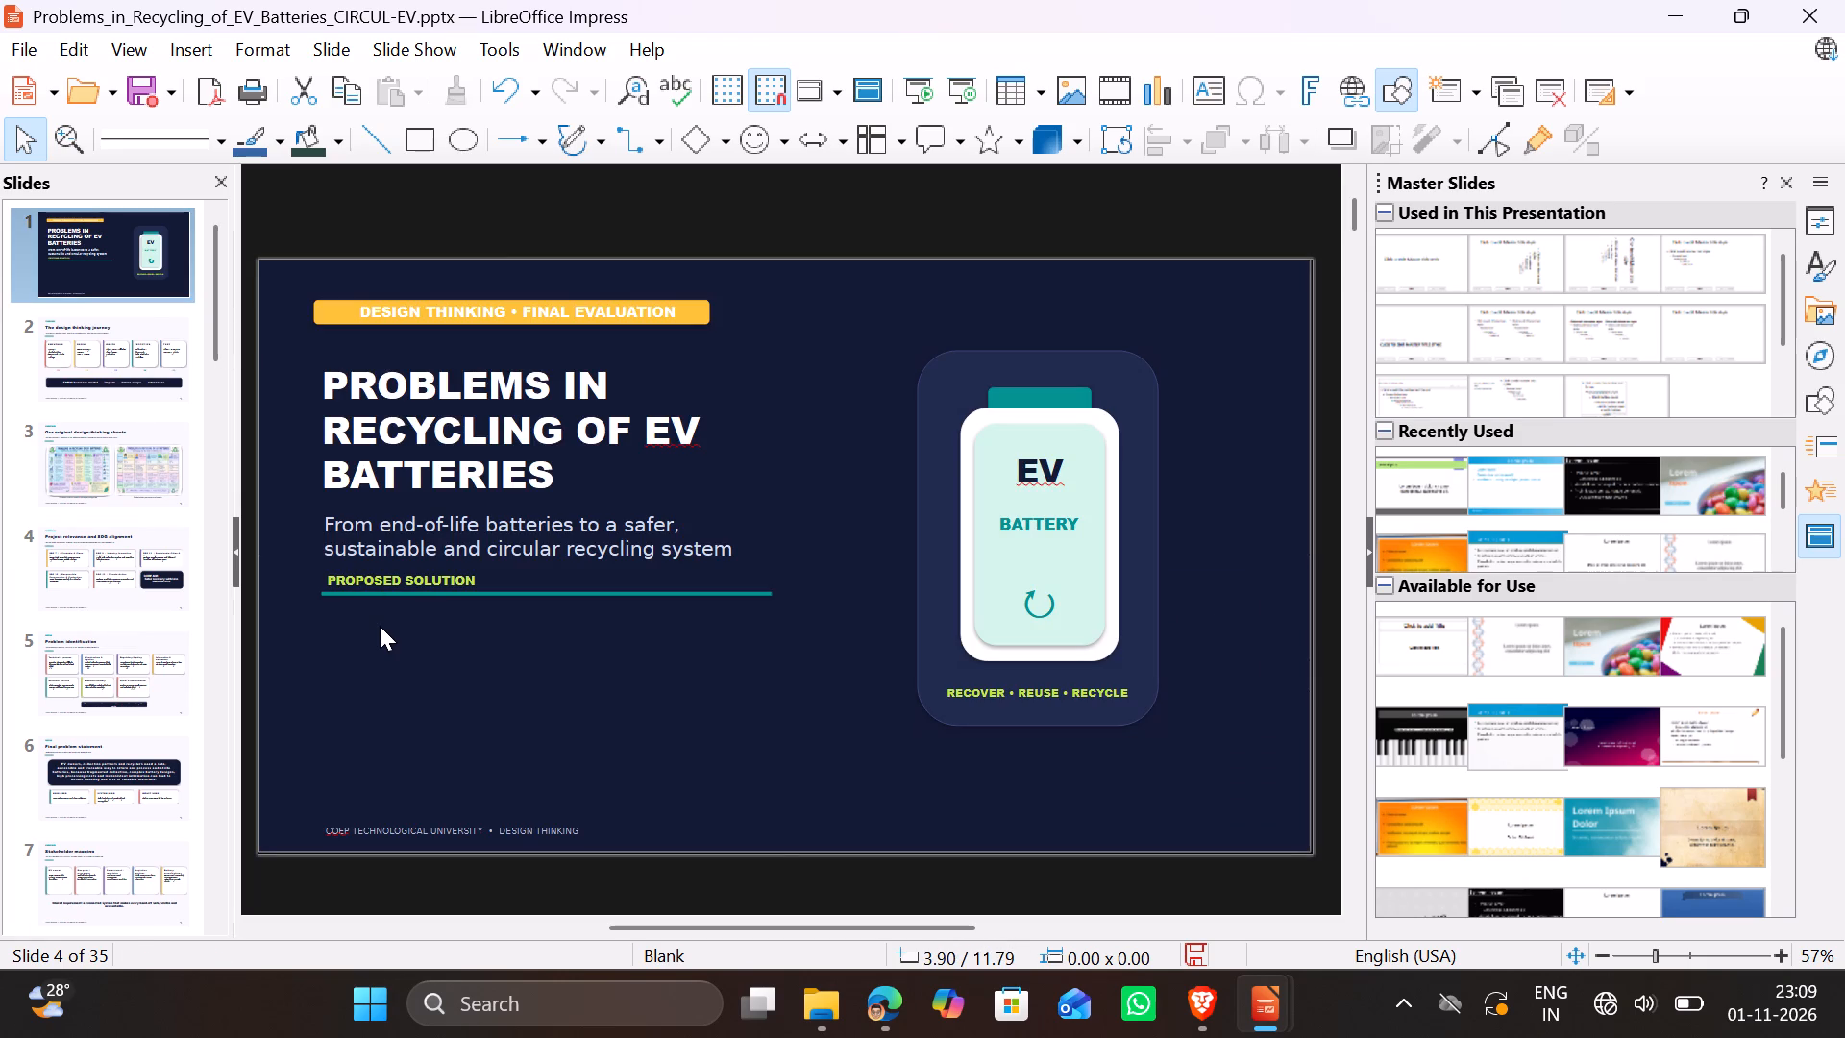
pyautogui.doubleClick(396, 680)
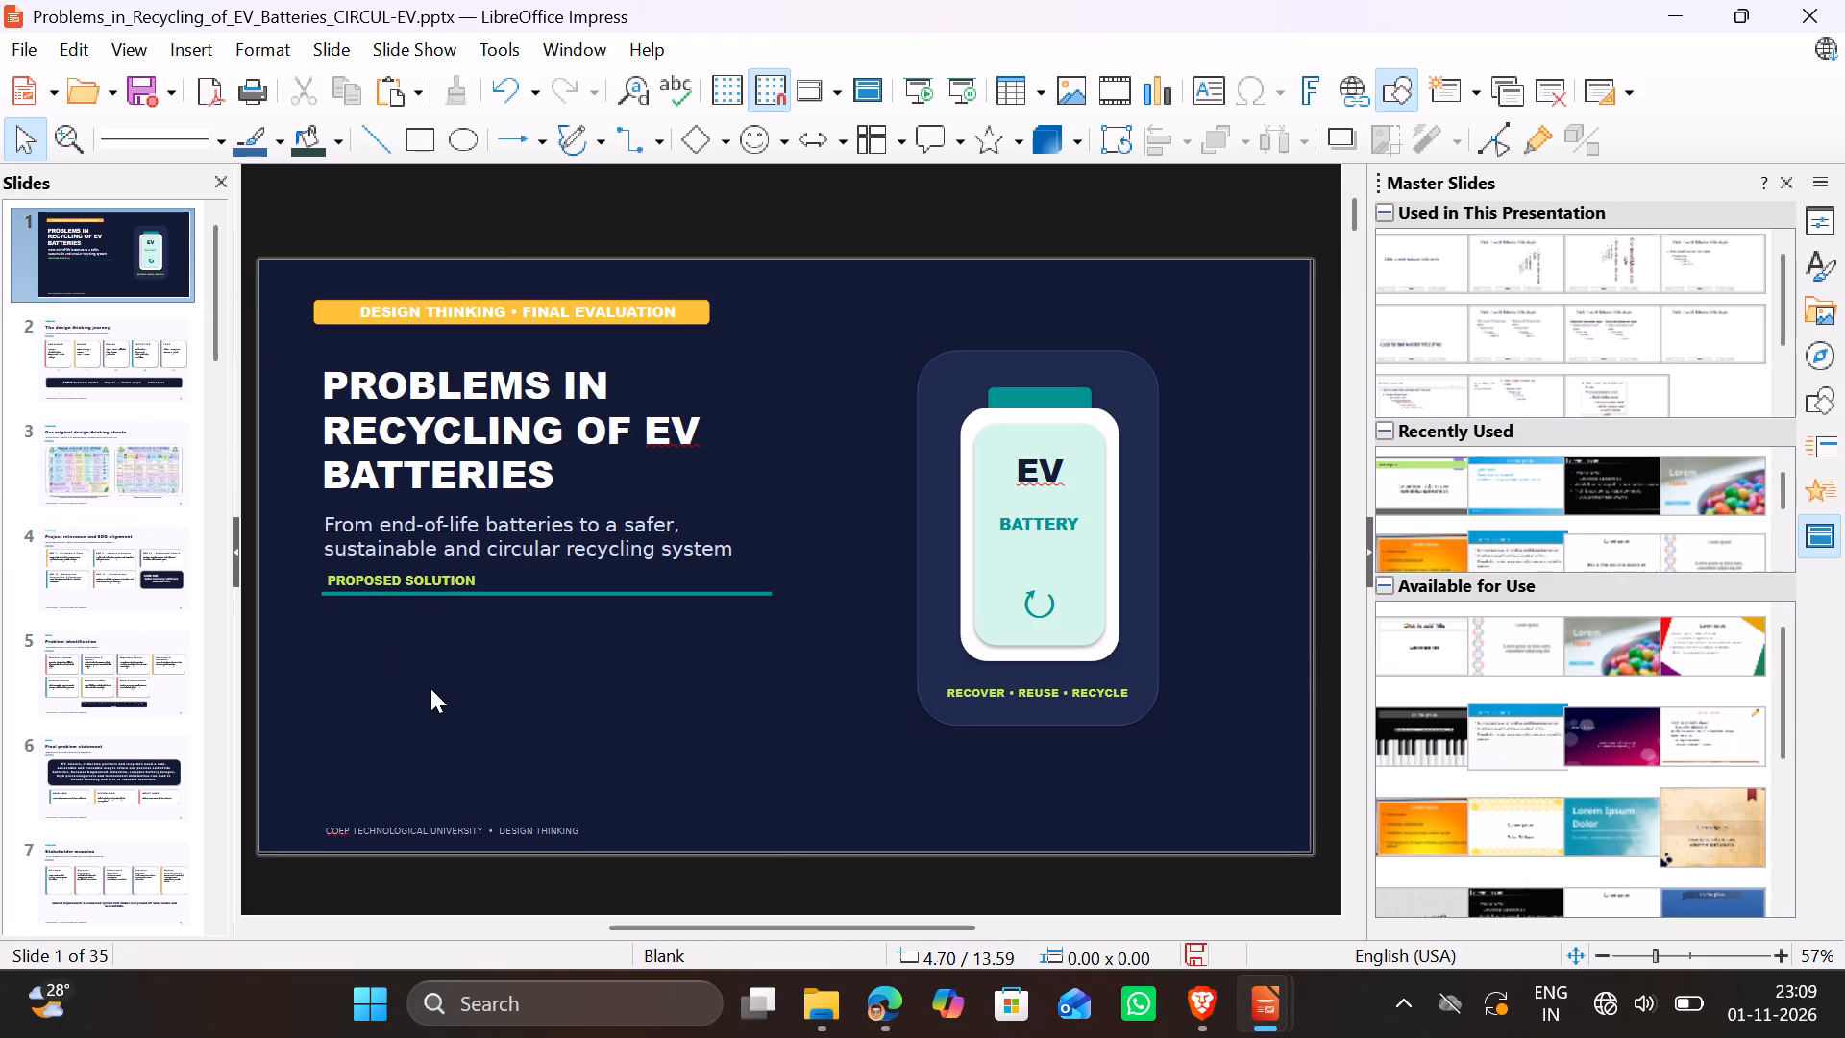
pyautogui.doubleClick(437, 660)
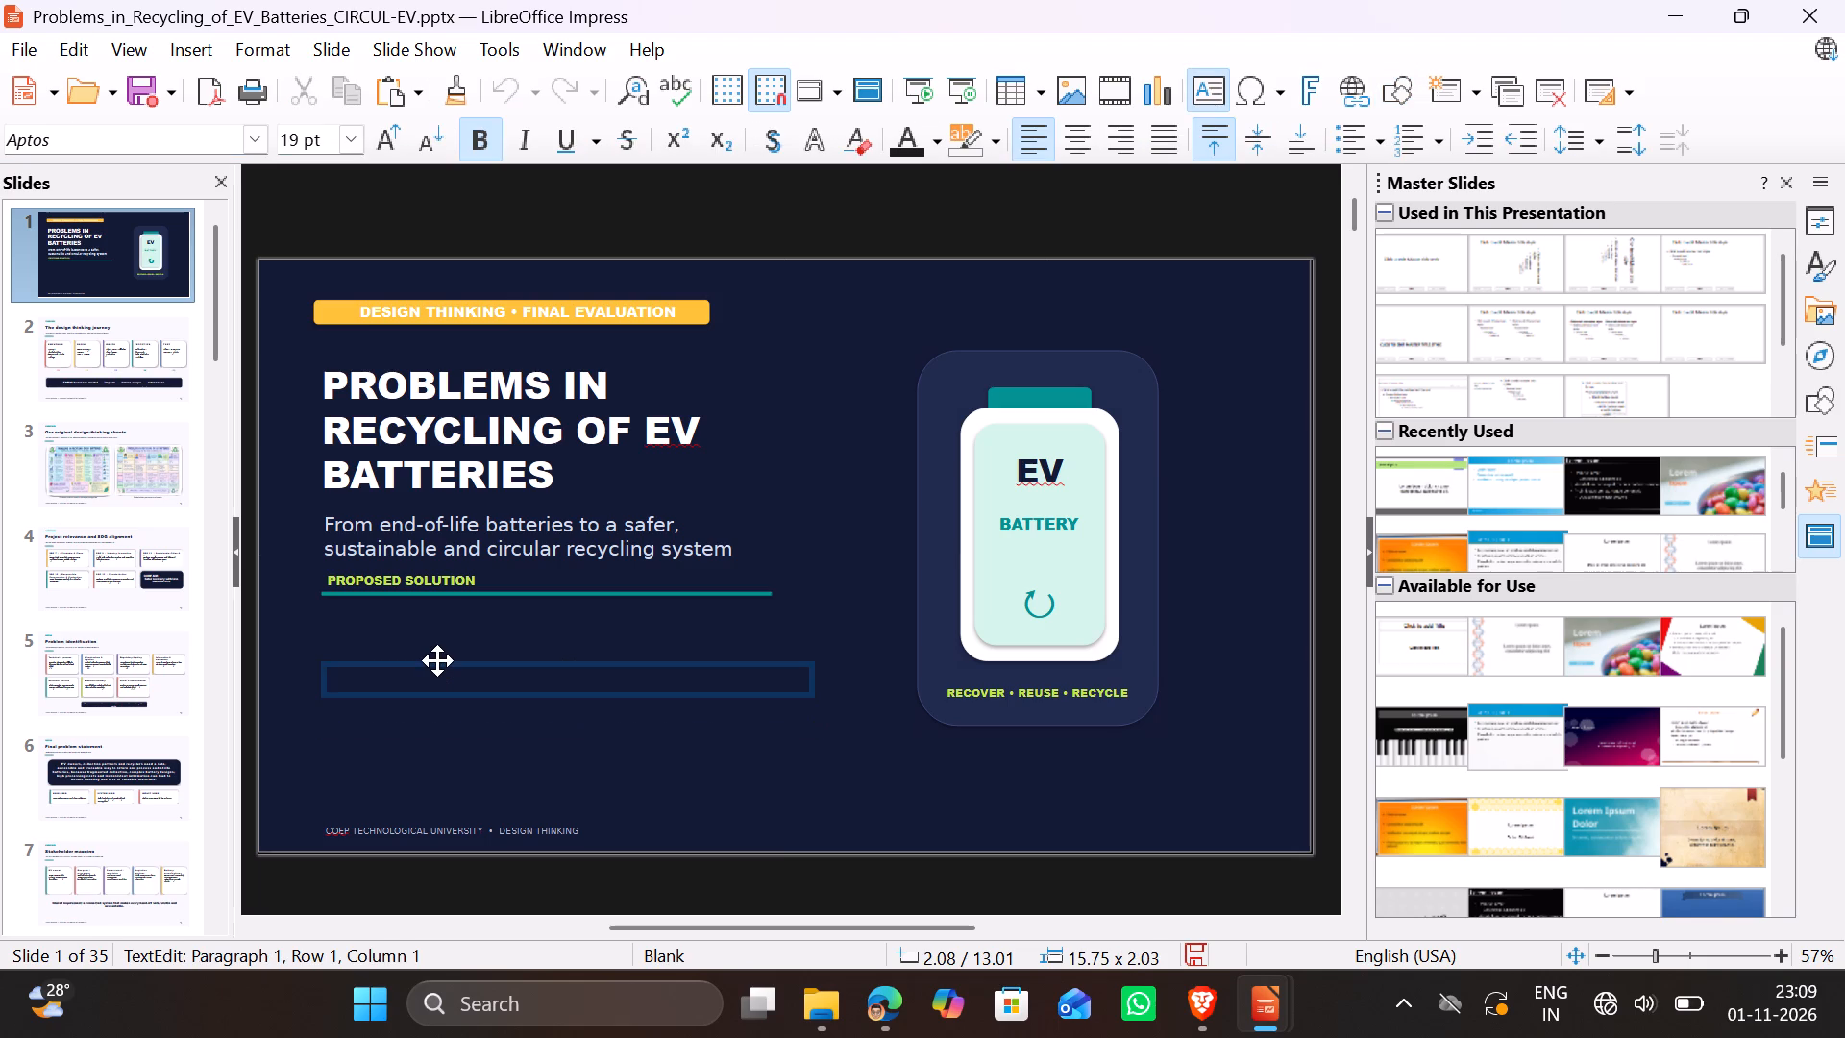
pyautogui.write('INNOVE')
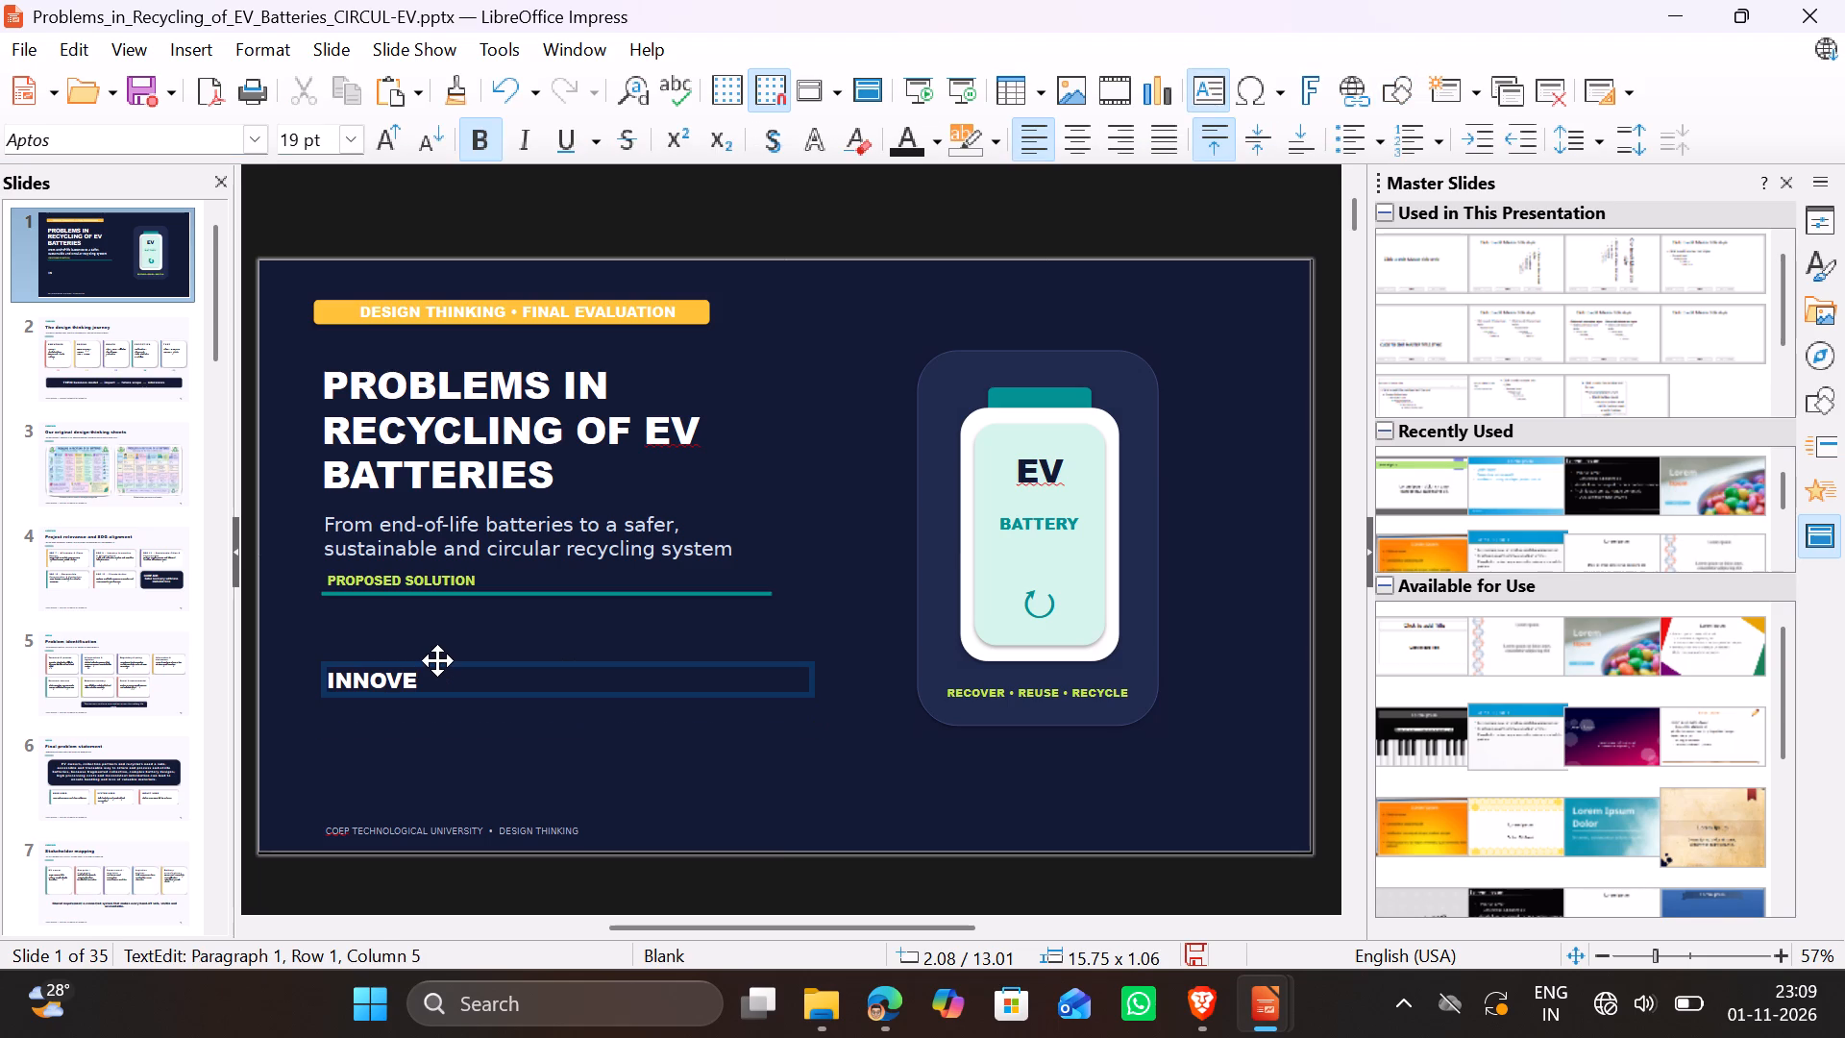
pyautogui.press('8')
# Insert the label "Group Name -" in front of "INNOVE8" in the same text box.
pyautogui.press('Left')
pyautogui.press('Left')
pyautogui.press('Left')
pyautogui.press('Left')
pyautogui.press('Left')
pyautogui.press('Left')
pyautogui.press('Left')
pyautogui.press('Left')
pyautogui.press('Left')
pyautogui.write('Grouo')
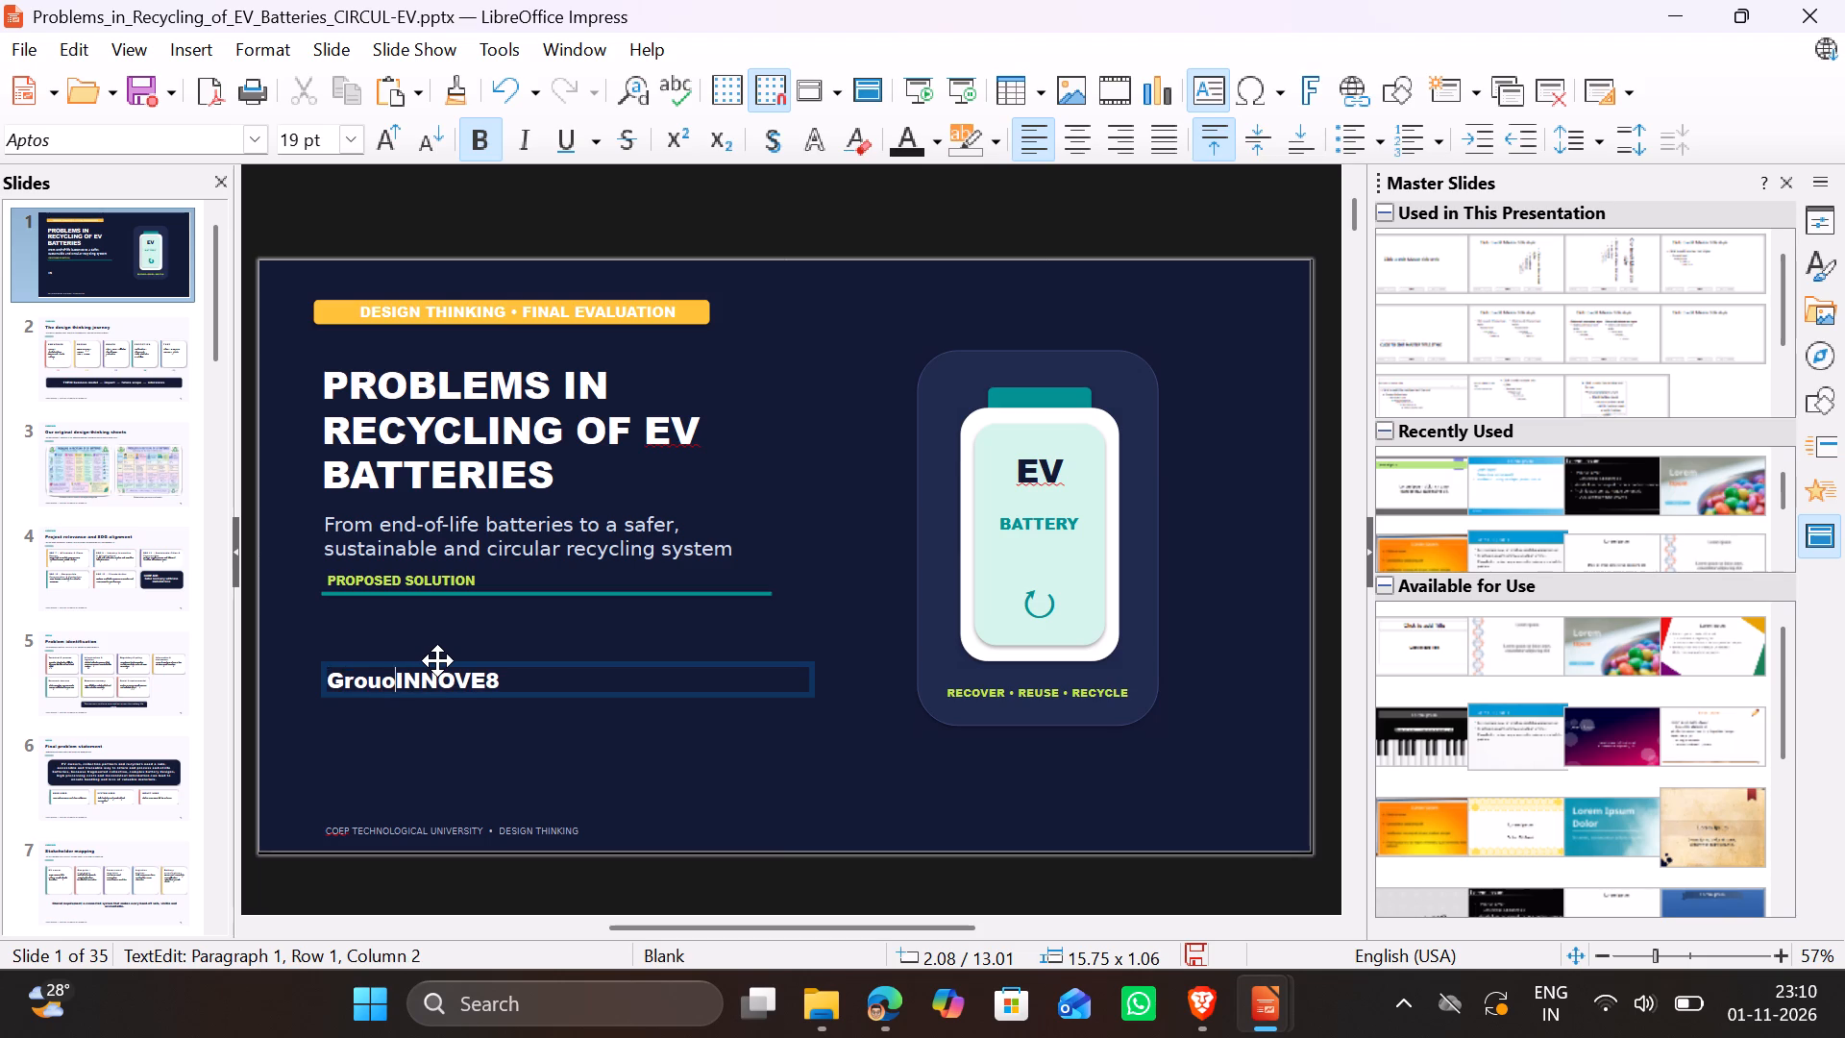
pyautogui.press('BackSpace')
pyautogui.press('p')
pyautogui.press('space')
pyautogui.write('Name')
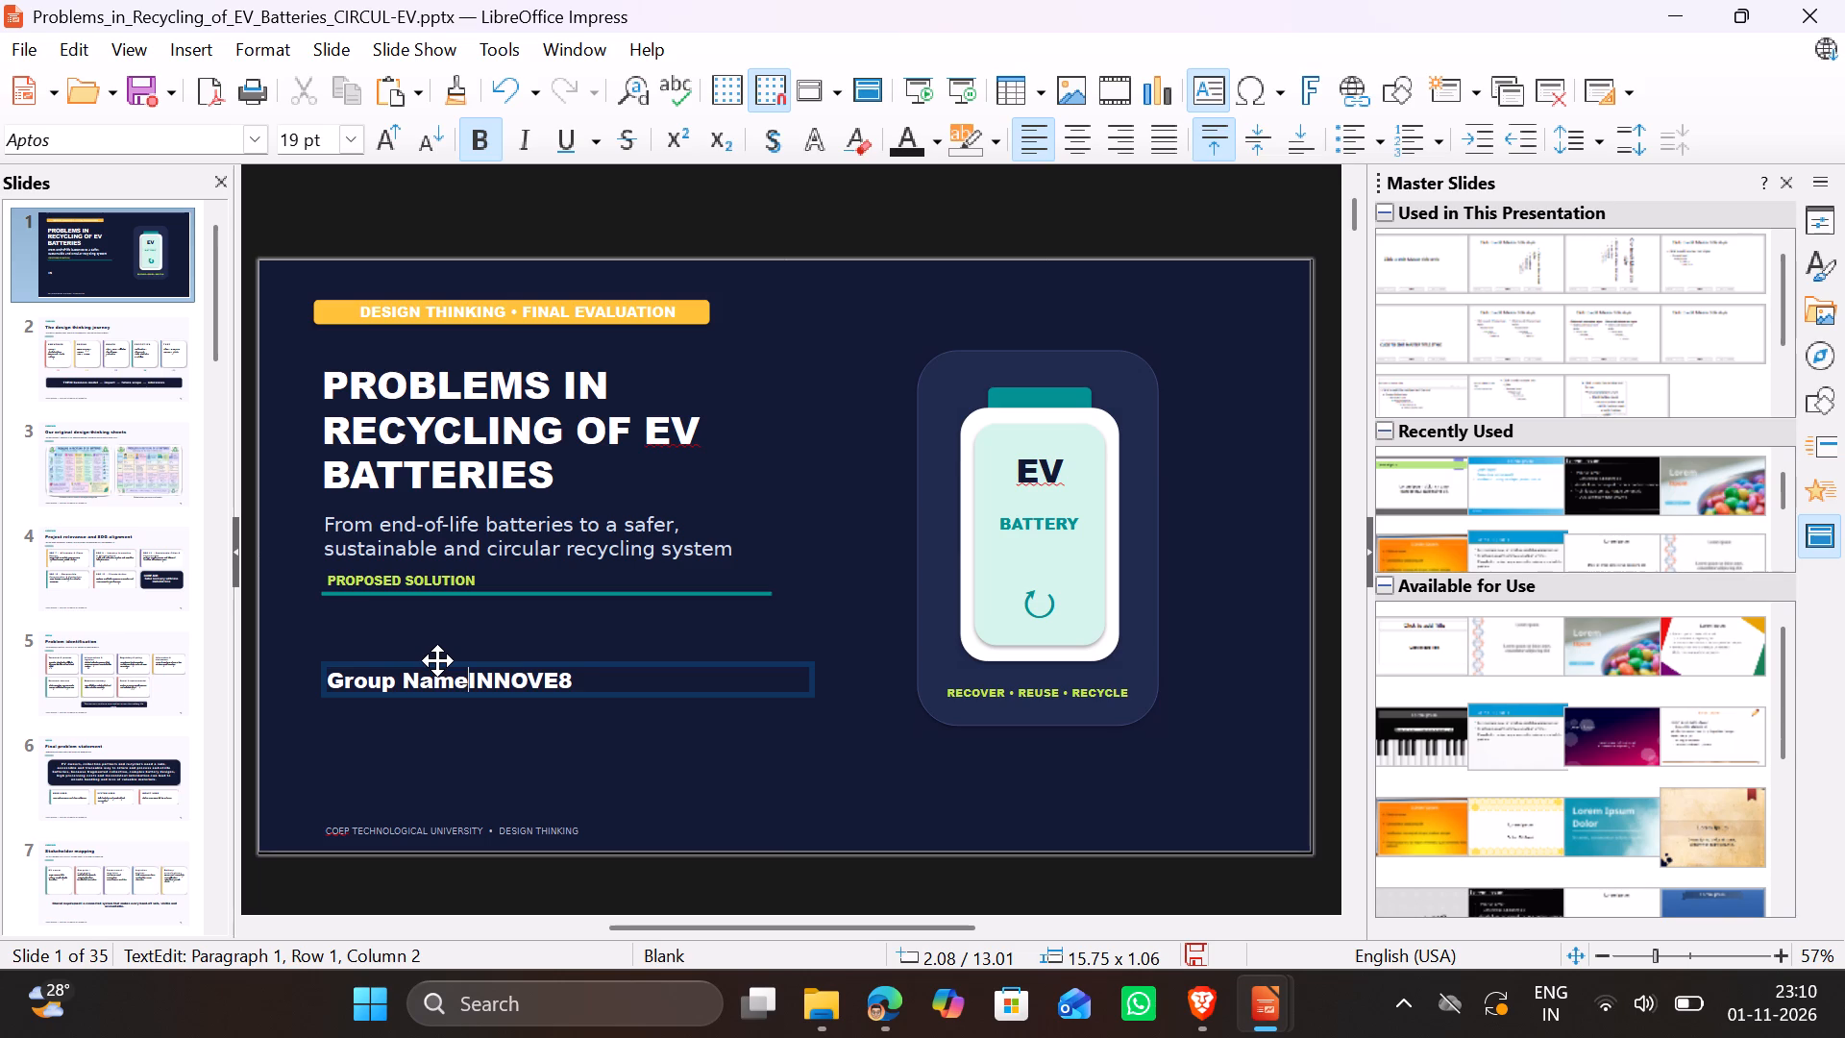
pyautogui.press('space')
pyautogui.write('-')
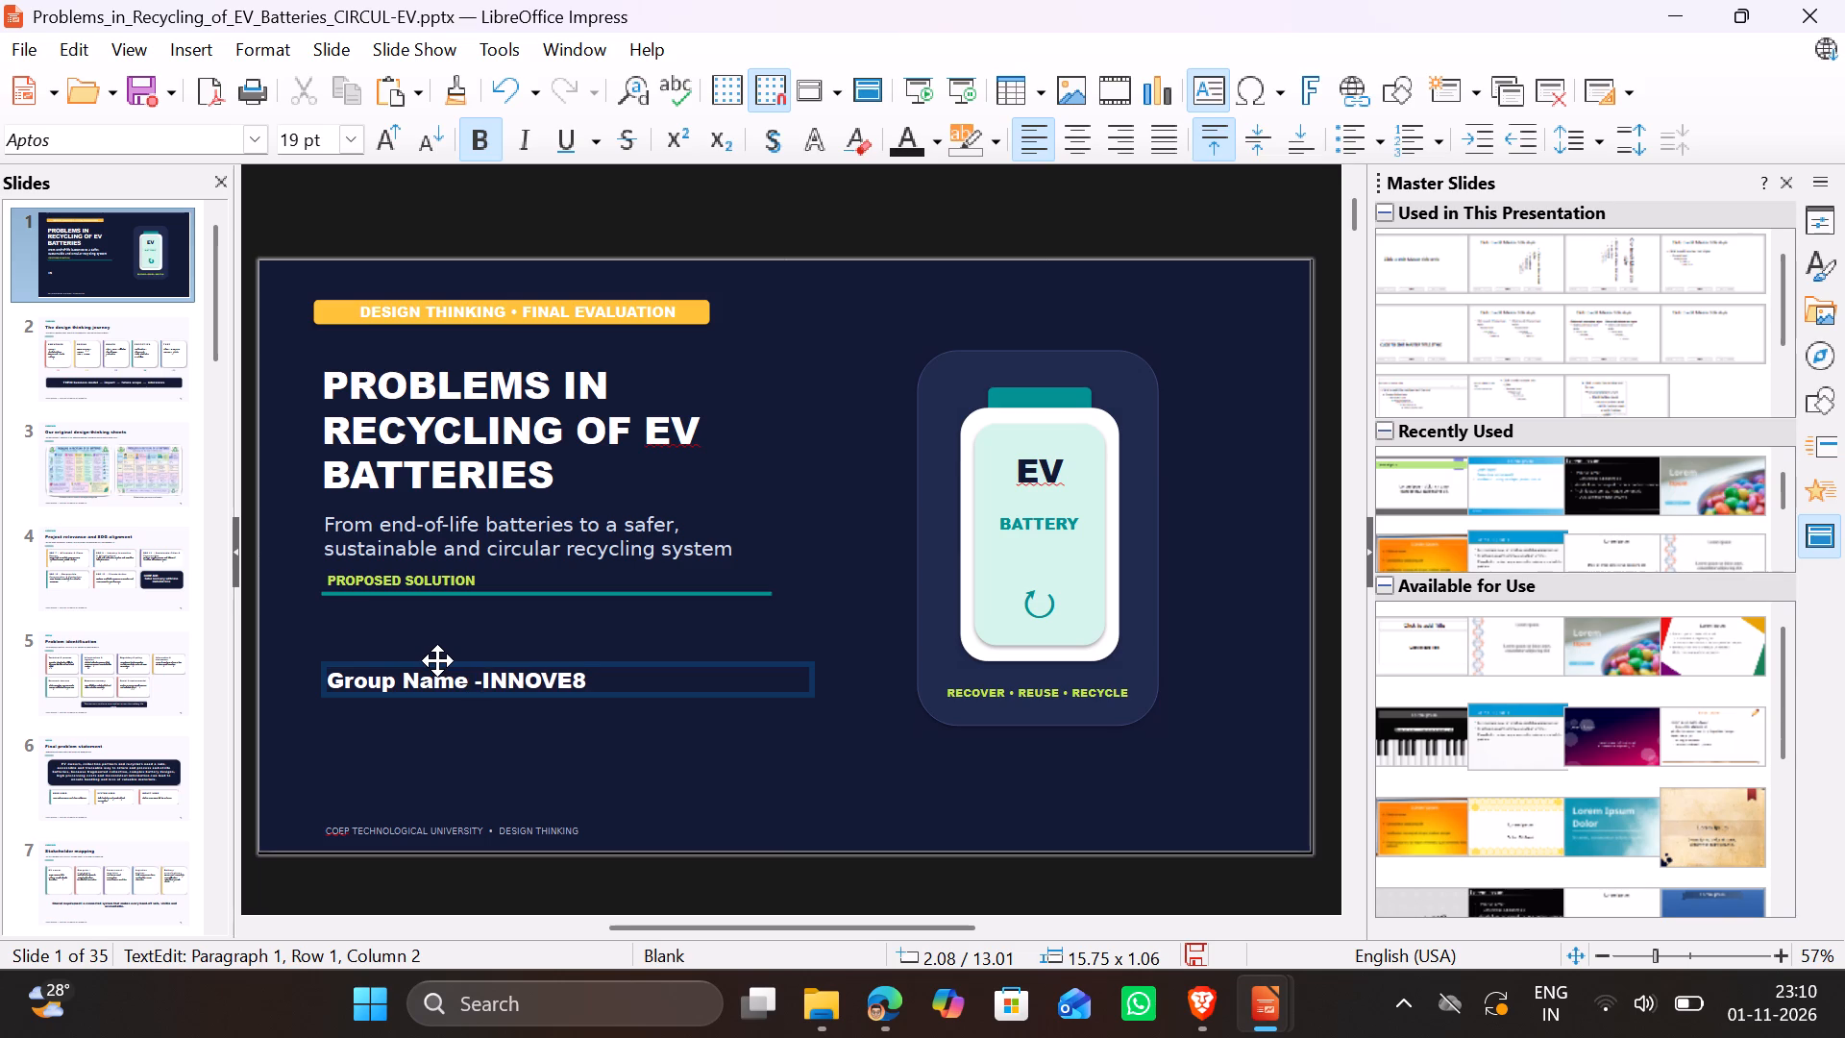
# Start a new empty line below "Group Name -INNOVE8" in the text box.
pyautogui.press('Right')
pyautogui.press('Right')
pyautogui.press('Right')
pyautogui.press('Right')
pyautogui.press('Right')
pyautogui.press('Right')
pyautogui.press('Right')
pyautogui.press('Right')
pyautogui.press('Right')
pyautogui.press('Right')
pyautogui.press('Right')
pyautogui.press('Return')
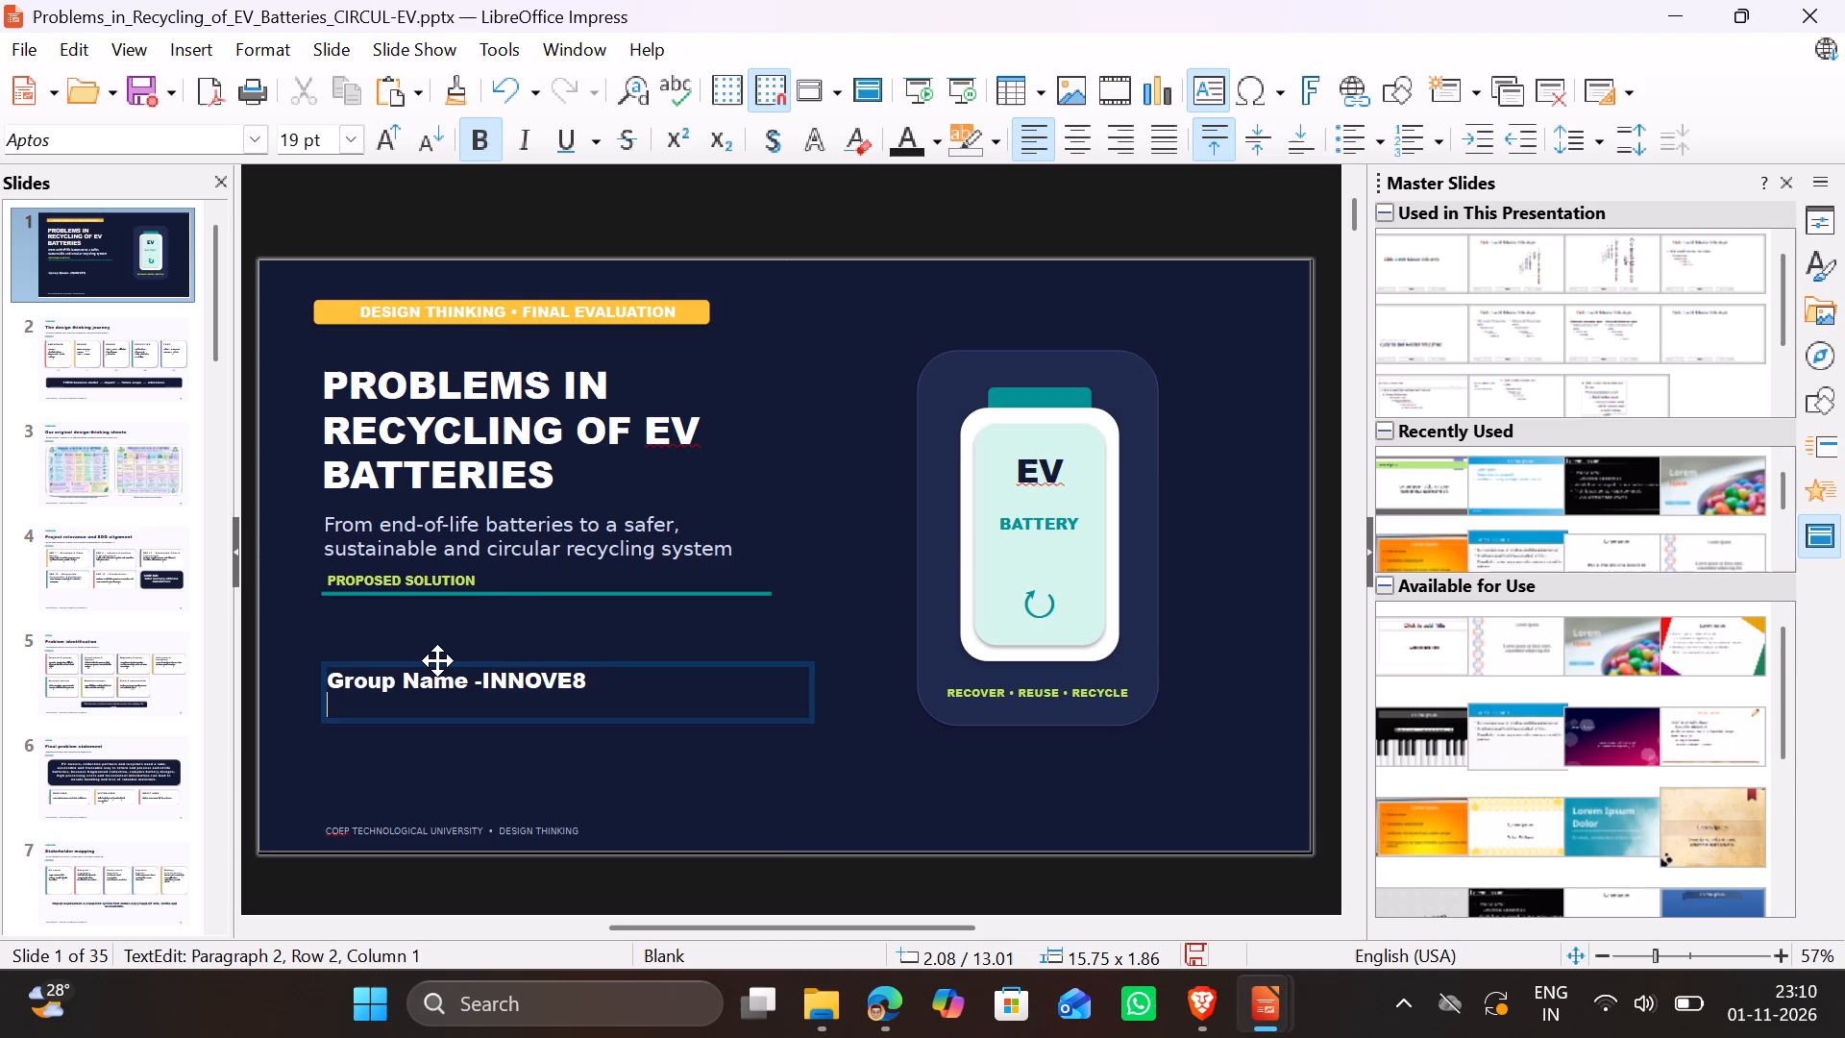
pyautogui.hotkey('shift', 'a')
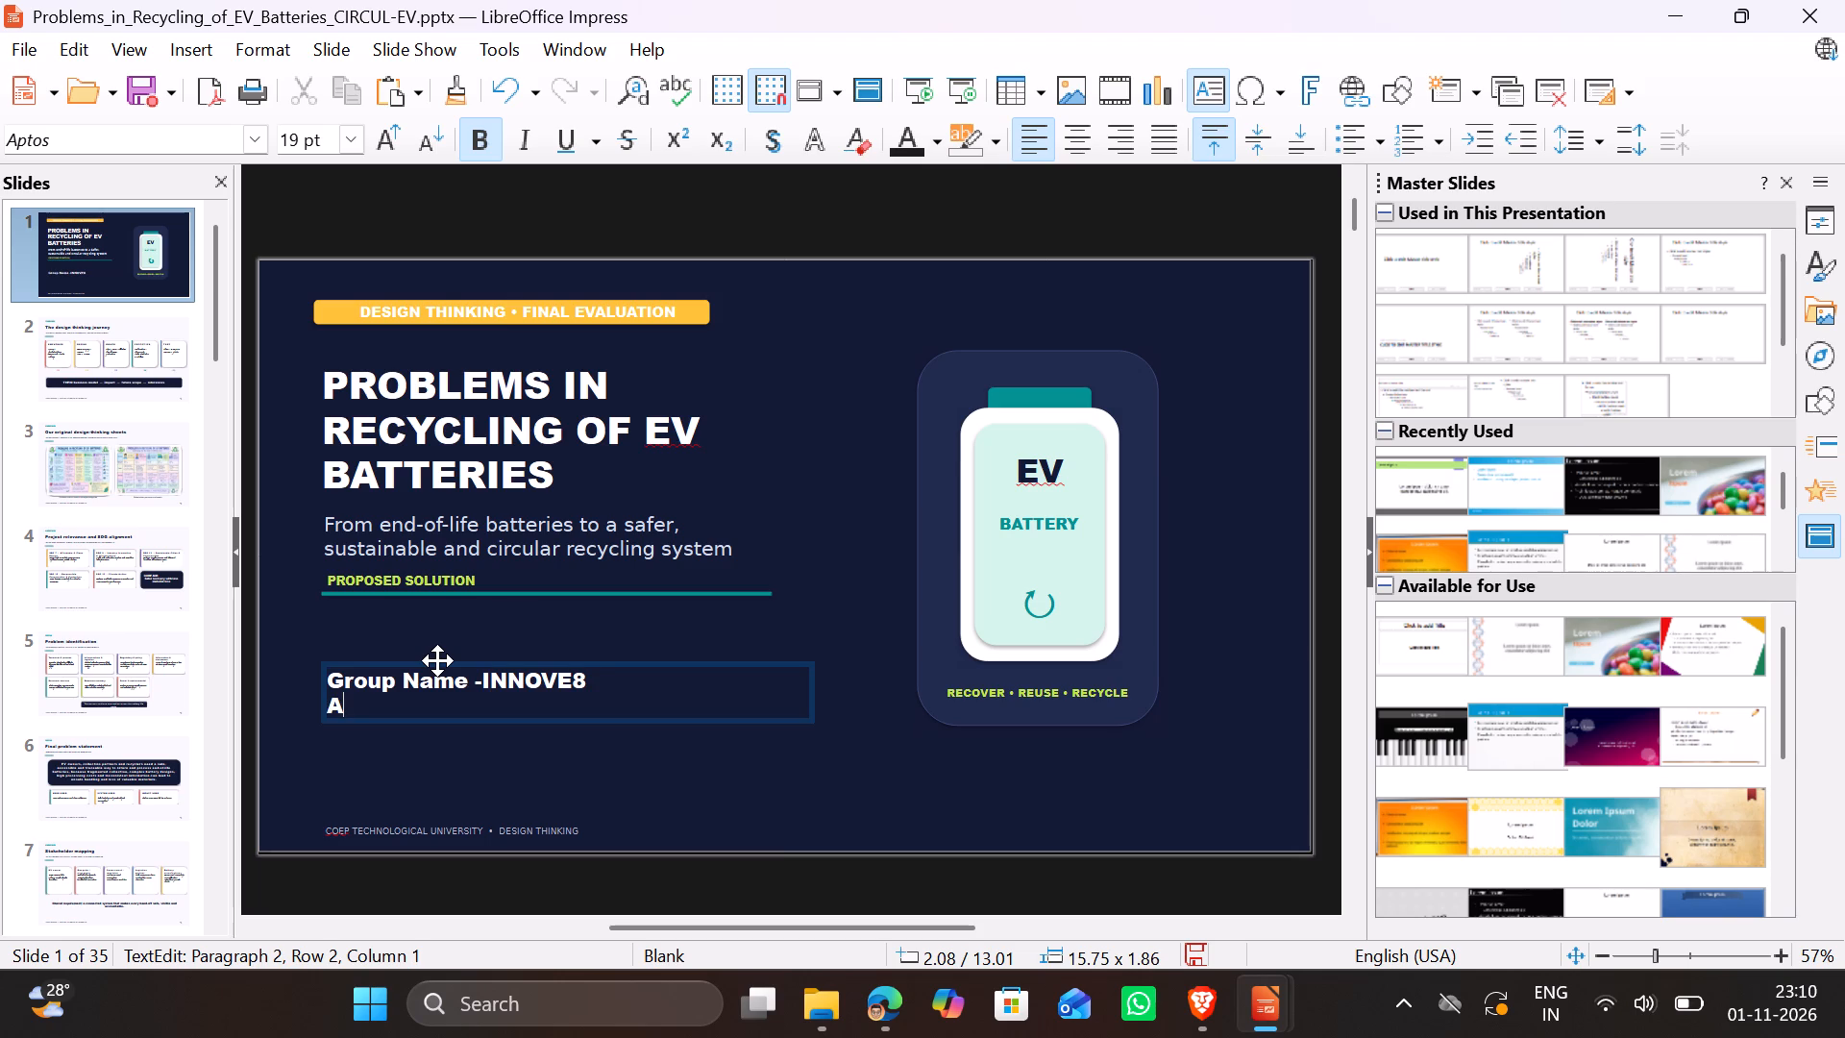
pyautogui.press('BackSpace')
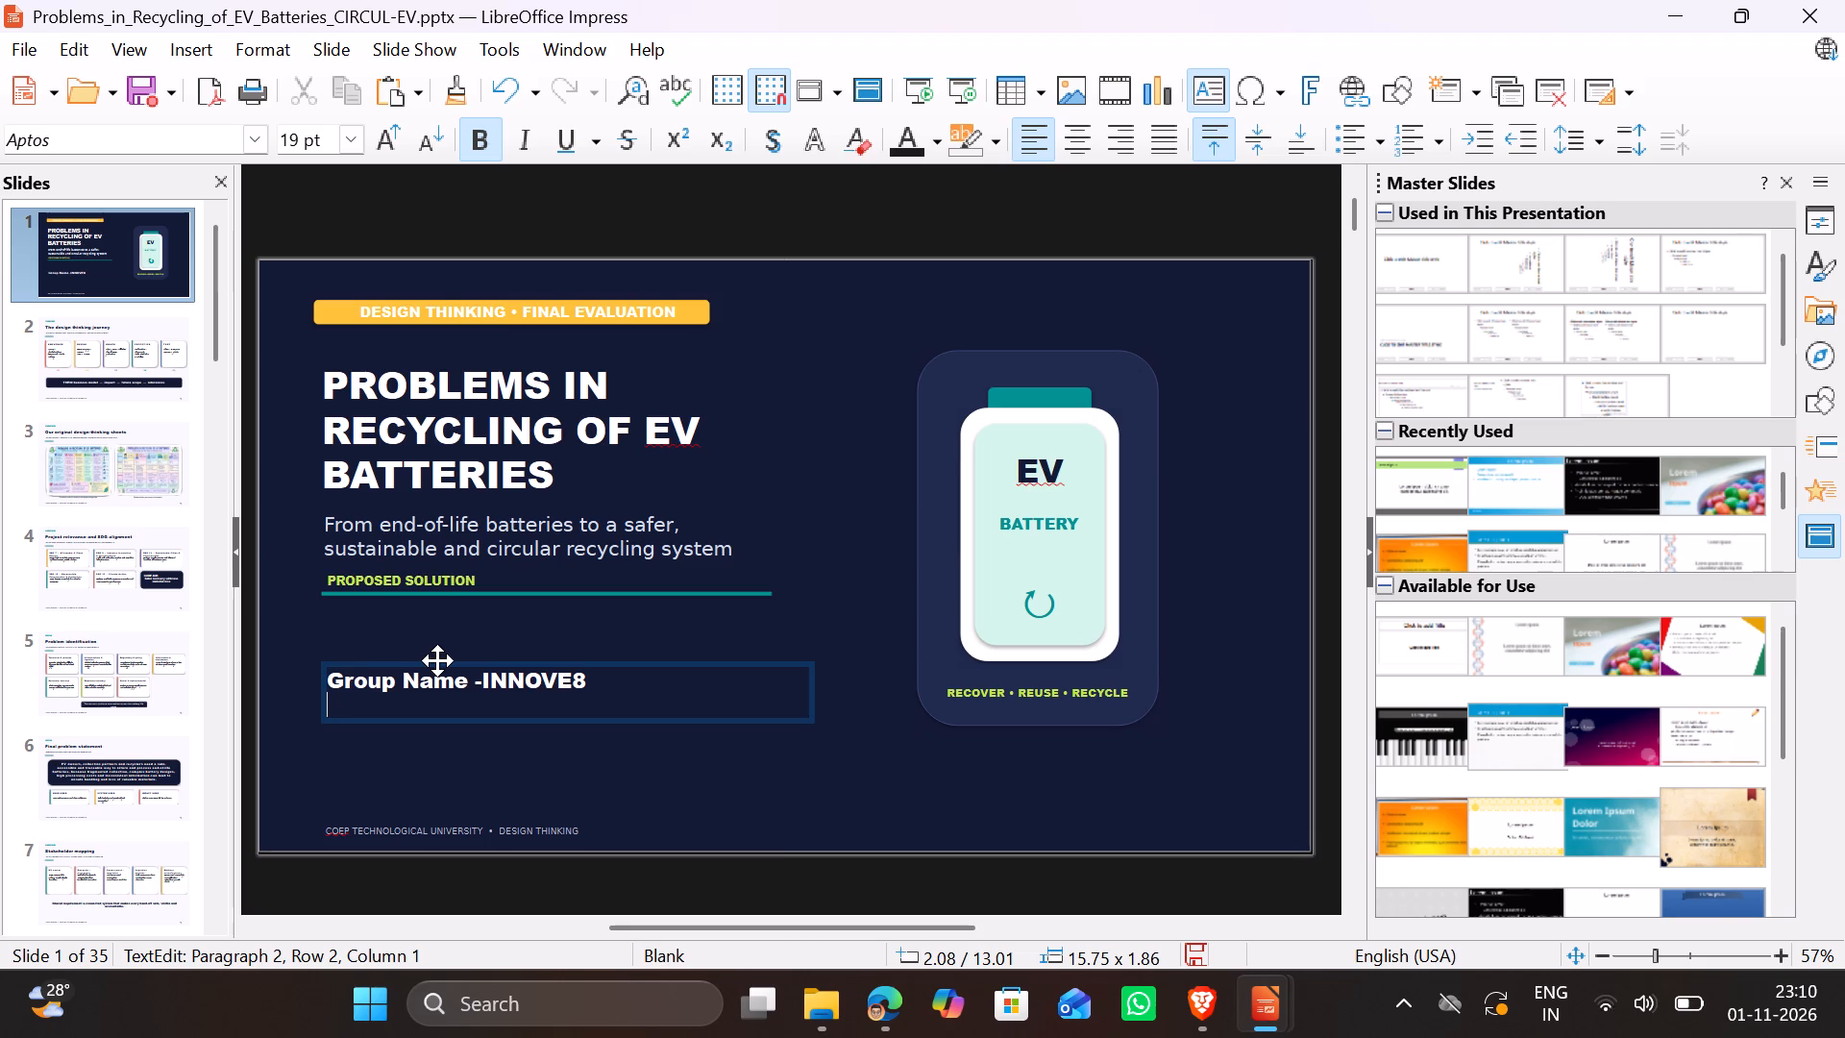
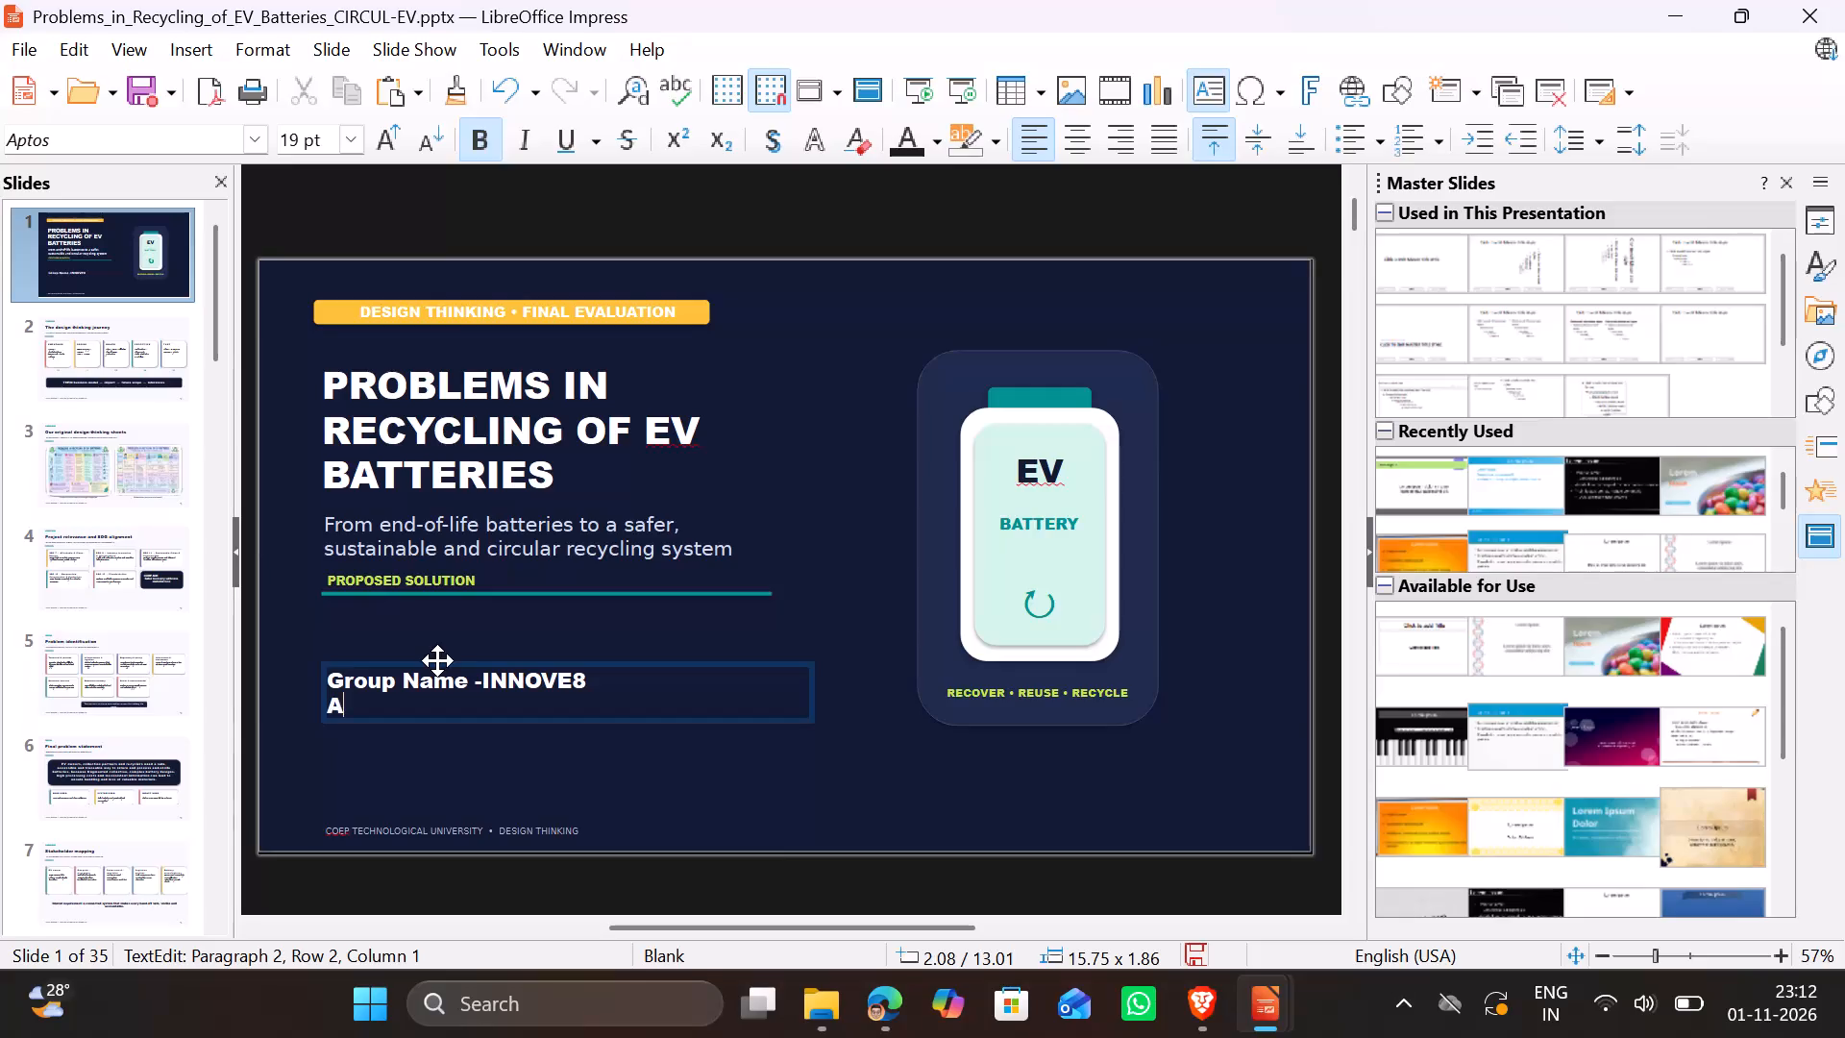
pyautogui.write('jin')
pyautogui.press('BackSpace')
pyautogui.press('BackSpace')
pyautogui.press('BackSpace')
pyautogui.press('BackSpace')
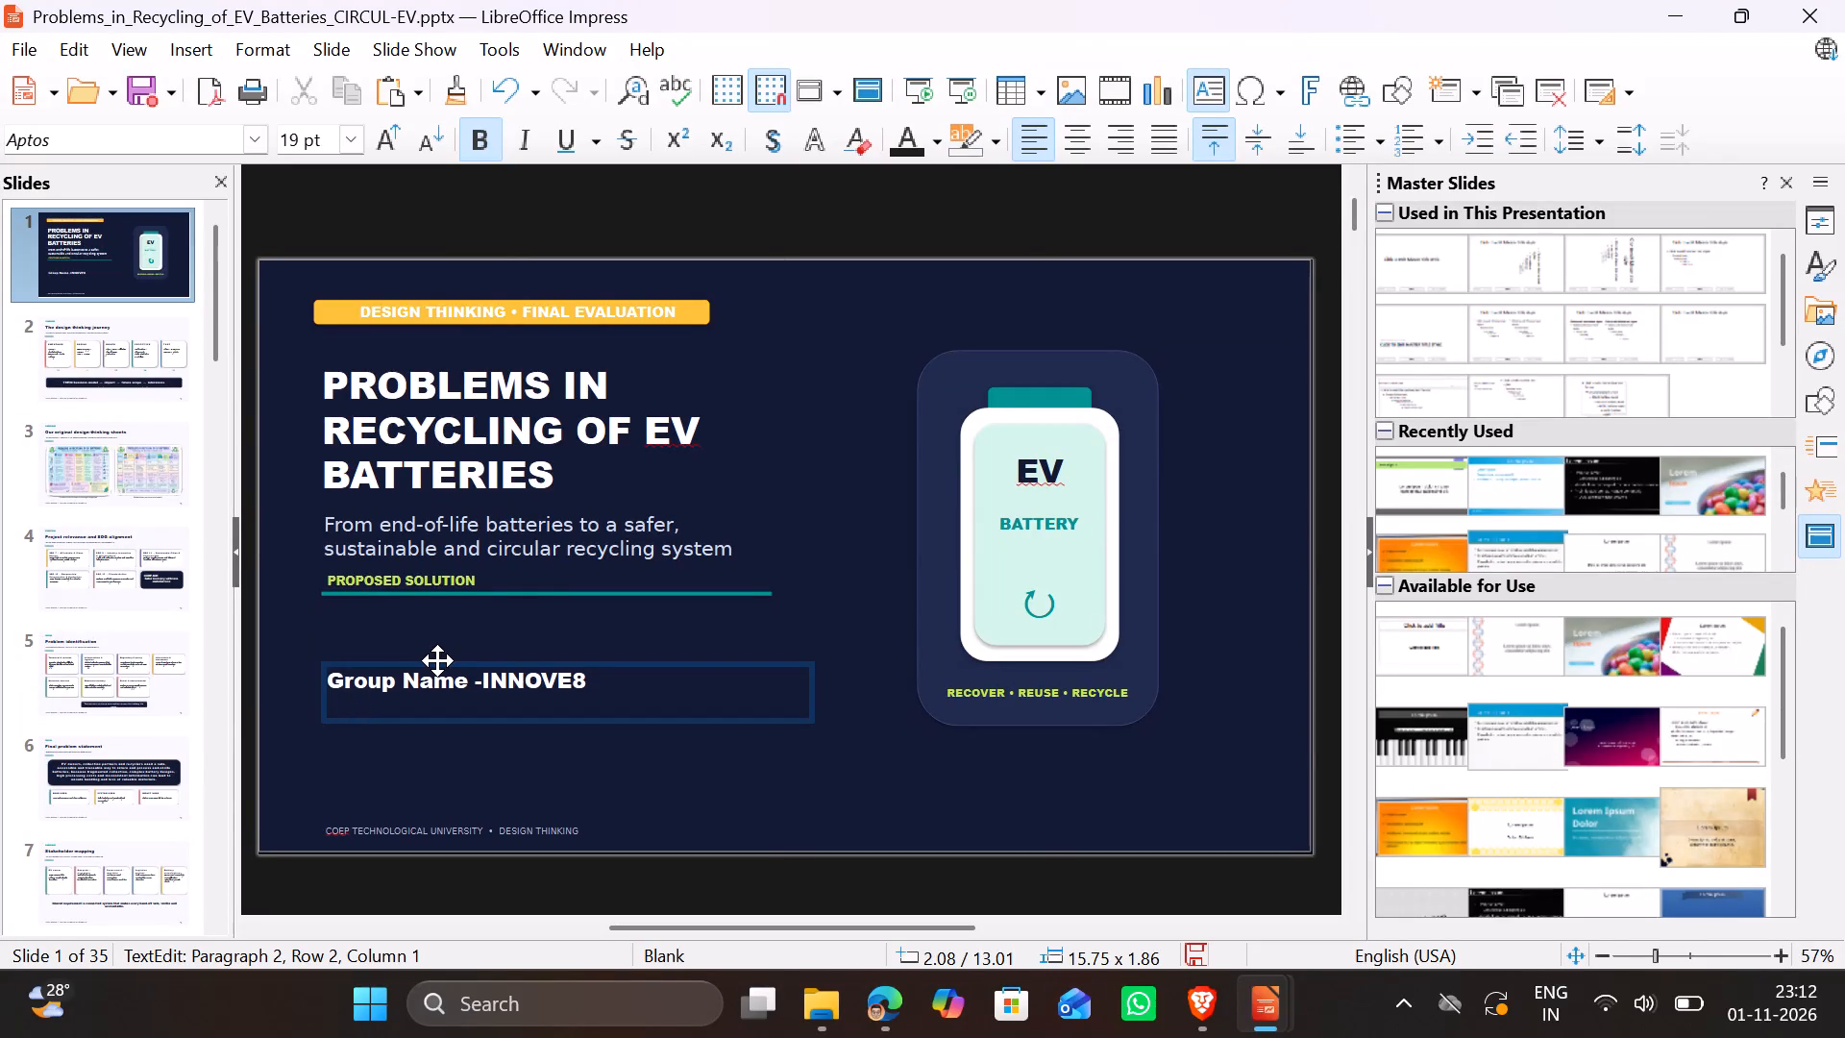
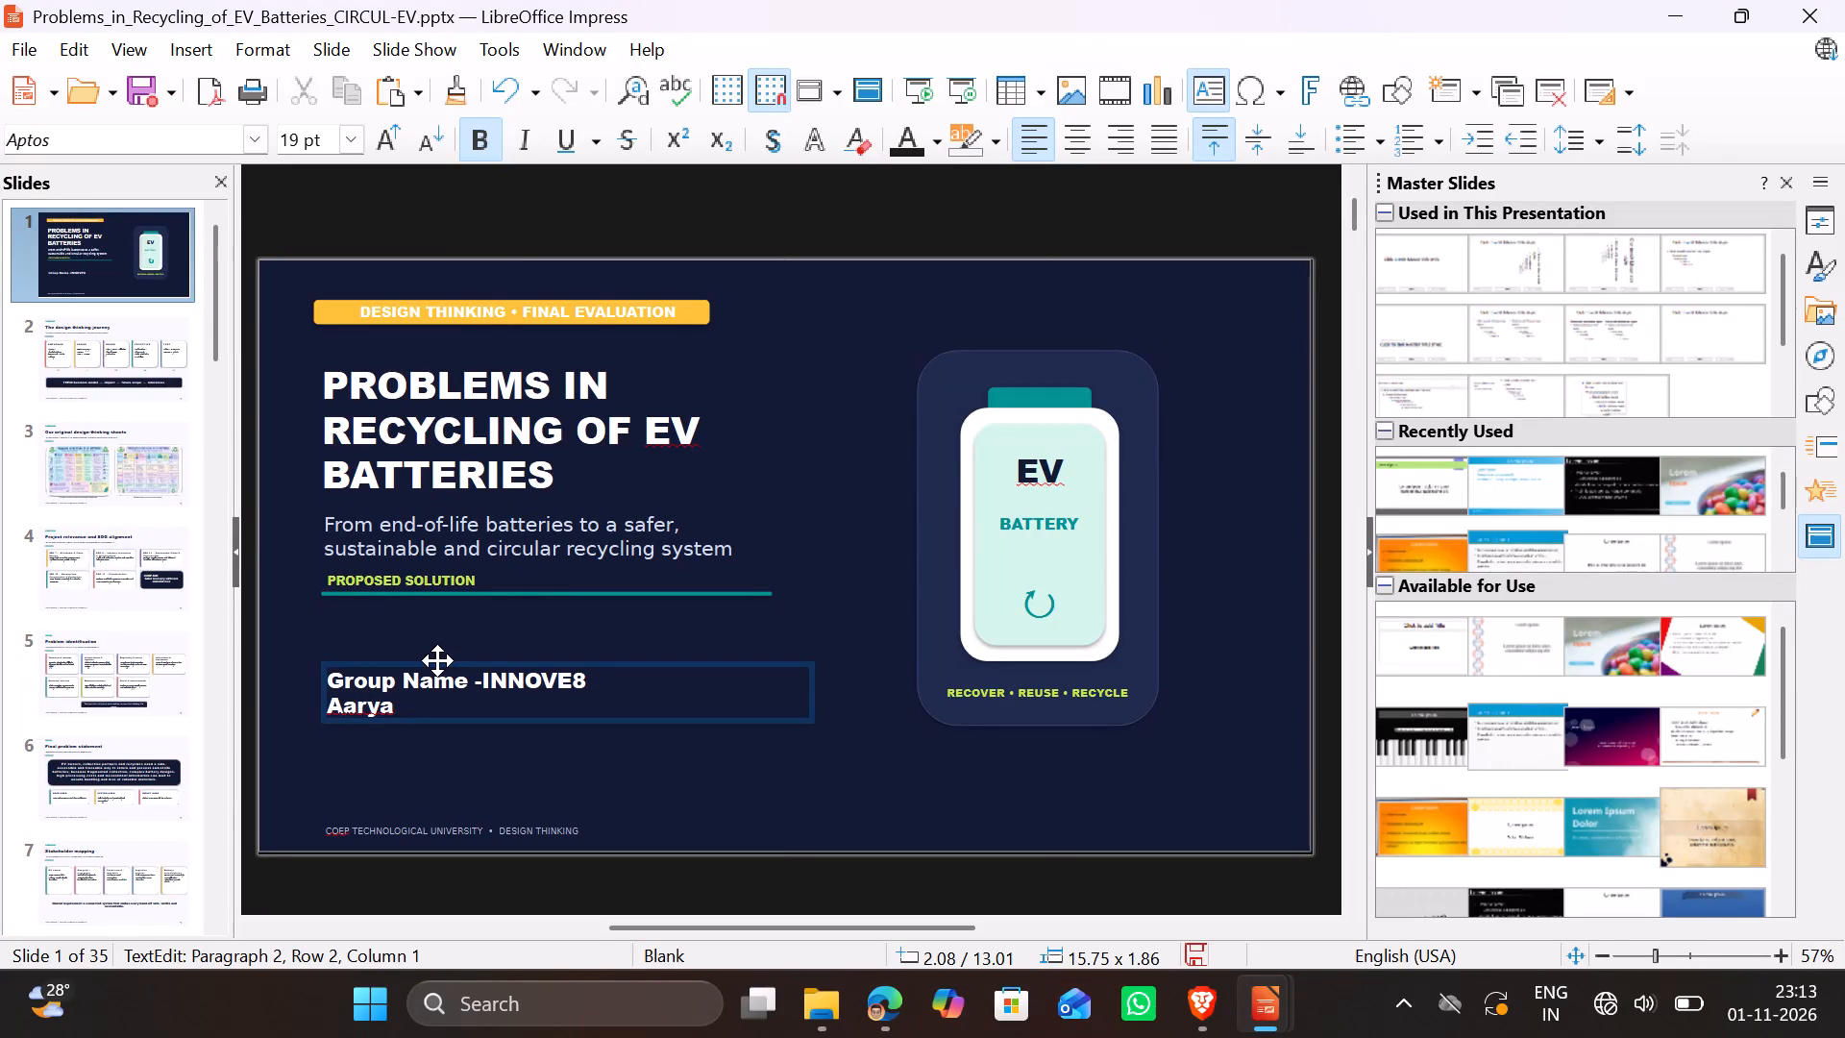
# Complete the first group member's line under the group name with the surname, a spaced dash and the student ID number.
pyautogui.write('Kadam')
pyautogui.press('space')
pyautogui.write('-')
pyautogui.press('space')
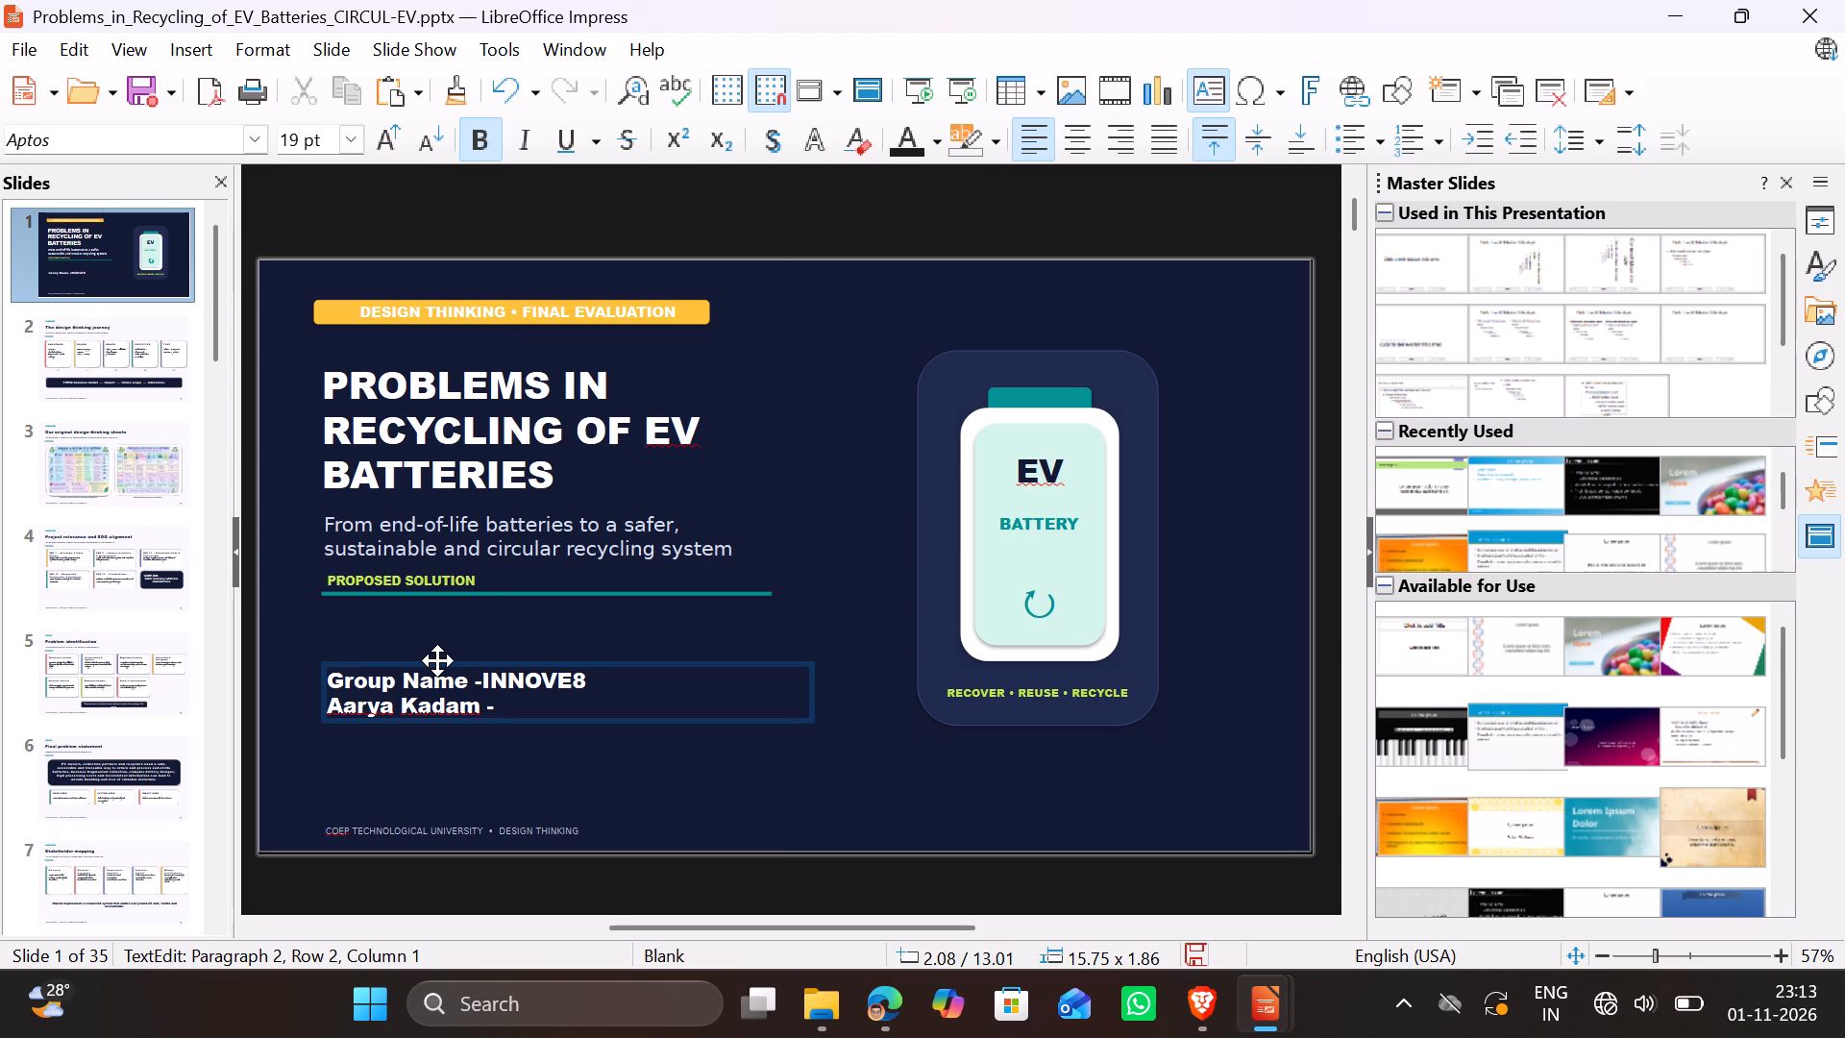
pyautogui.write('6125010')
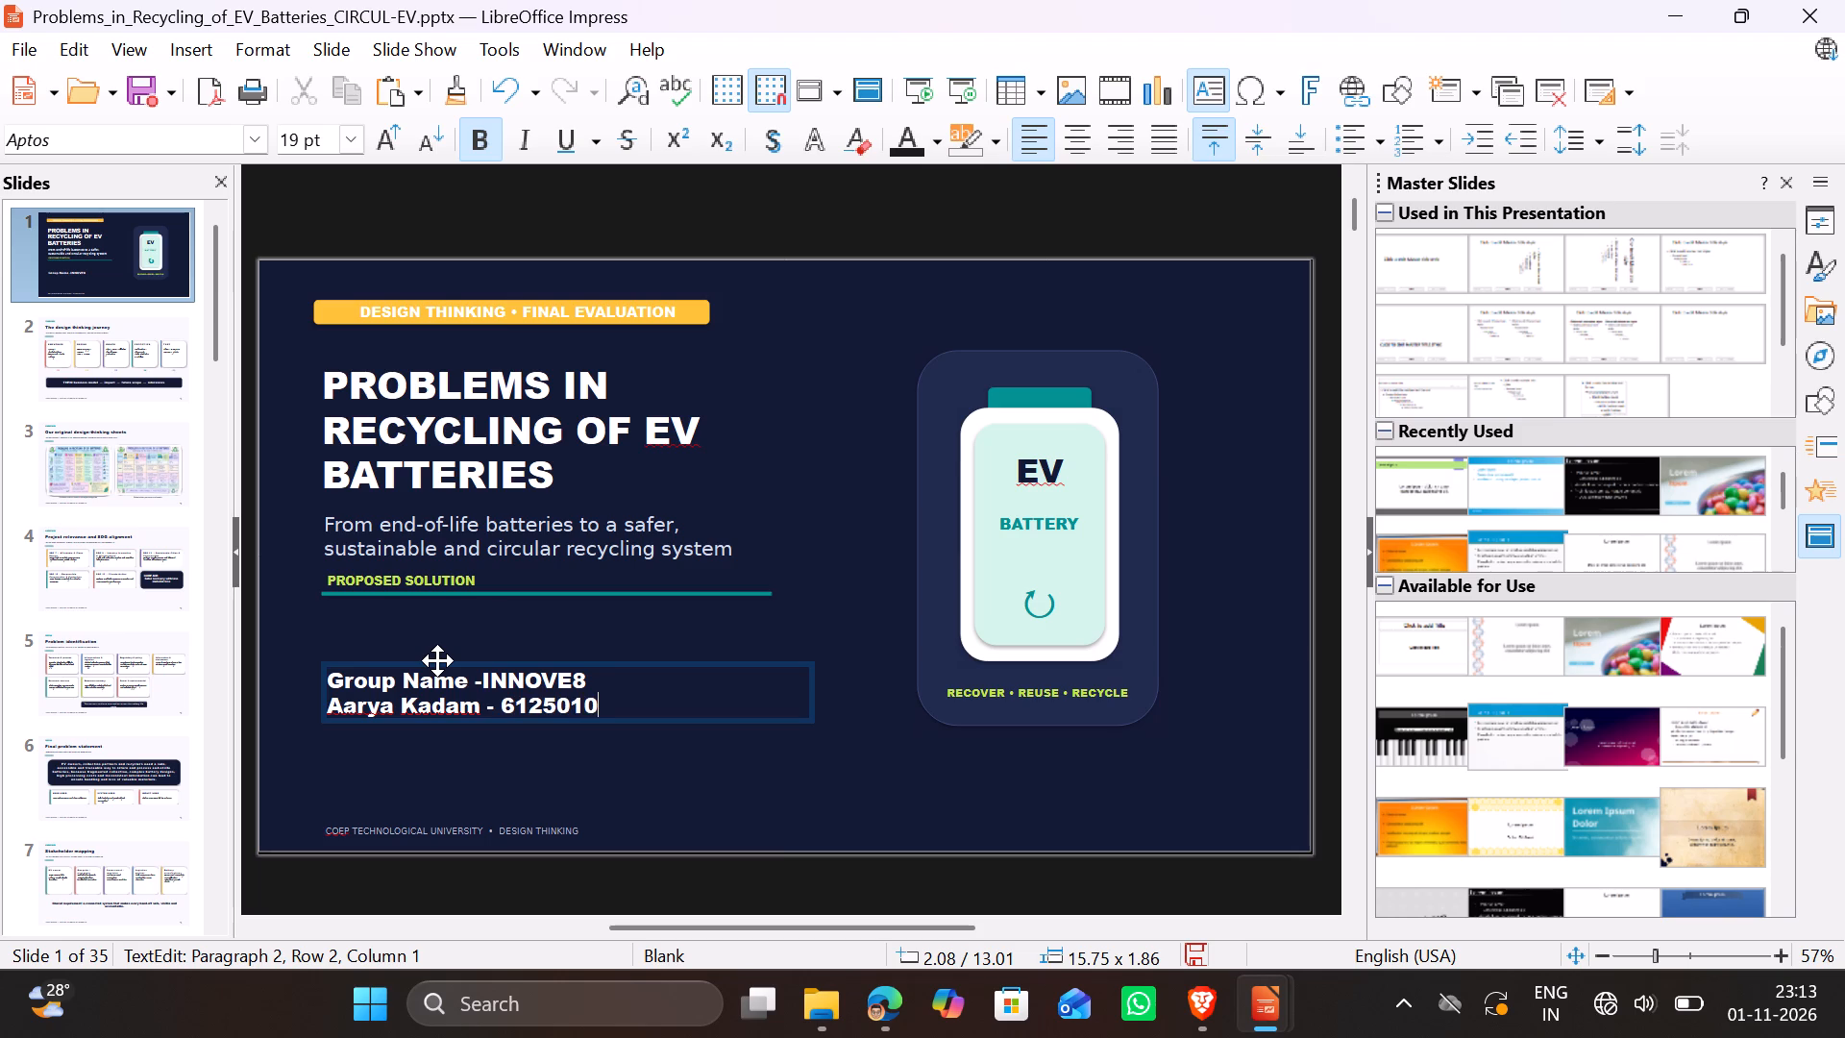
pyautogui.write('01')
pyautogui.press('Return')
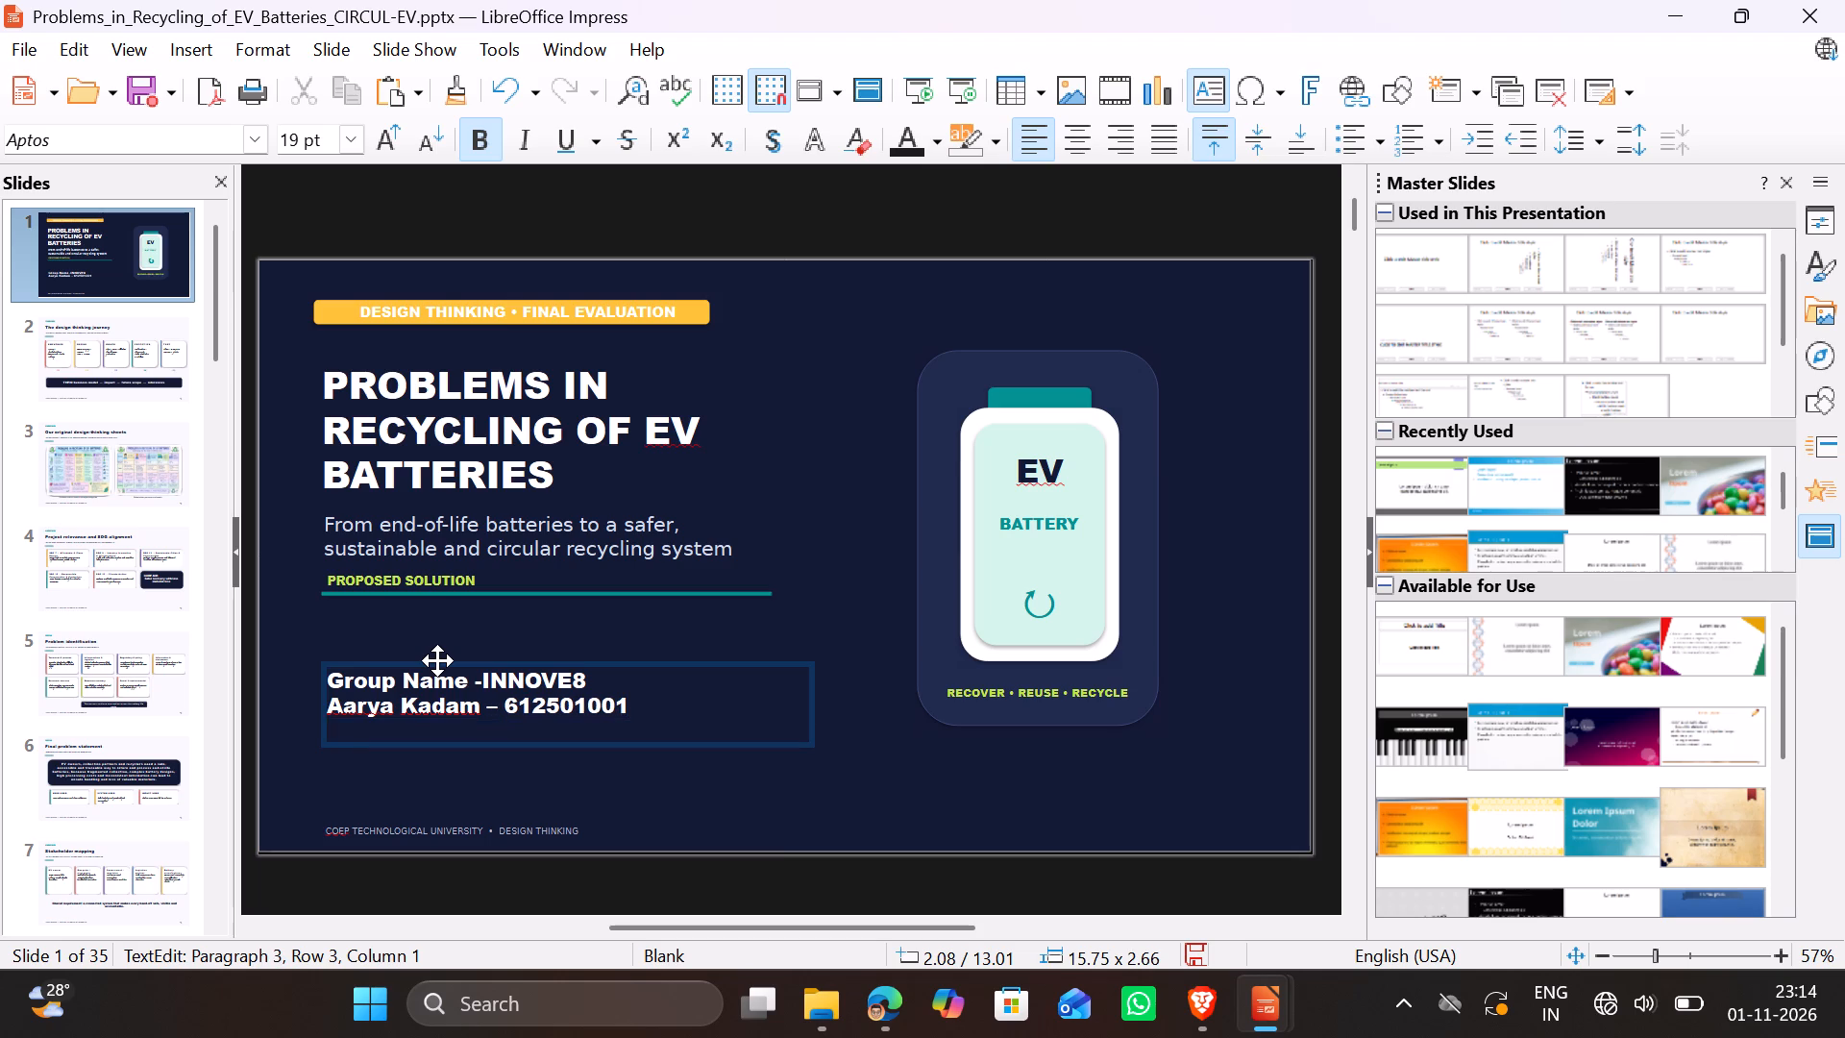
# Add the second group member's full name and student ID number on the next line, separated by a spaced dash.
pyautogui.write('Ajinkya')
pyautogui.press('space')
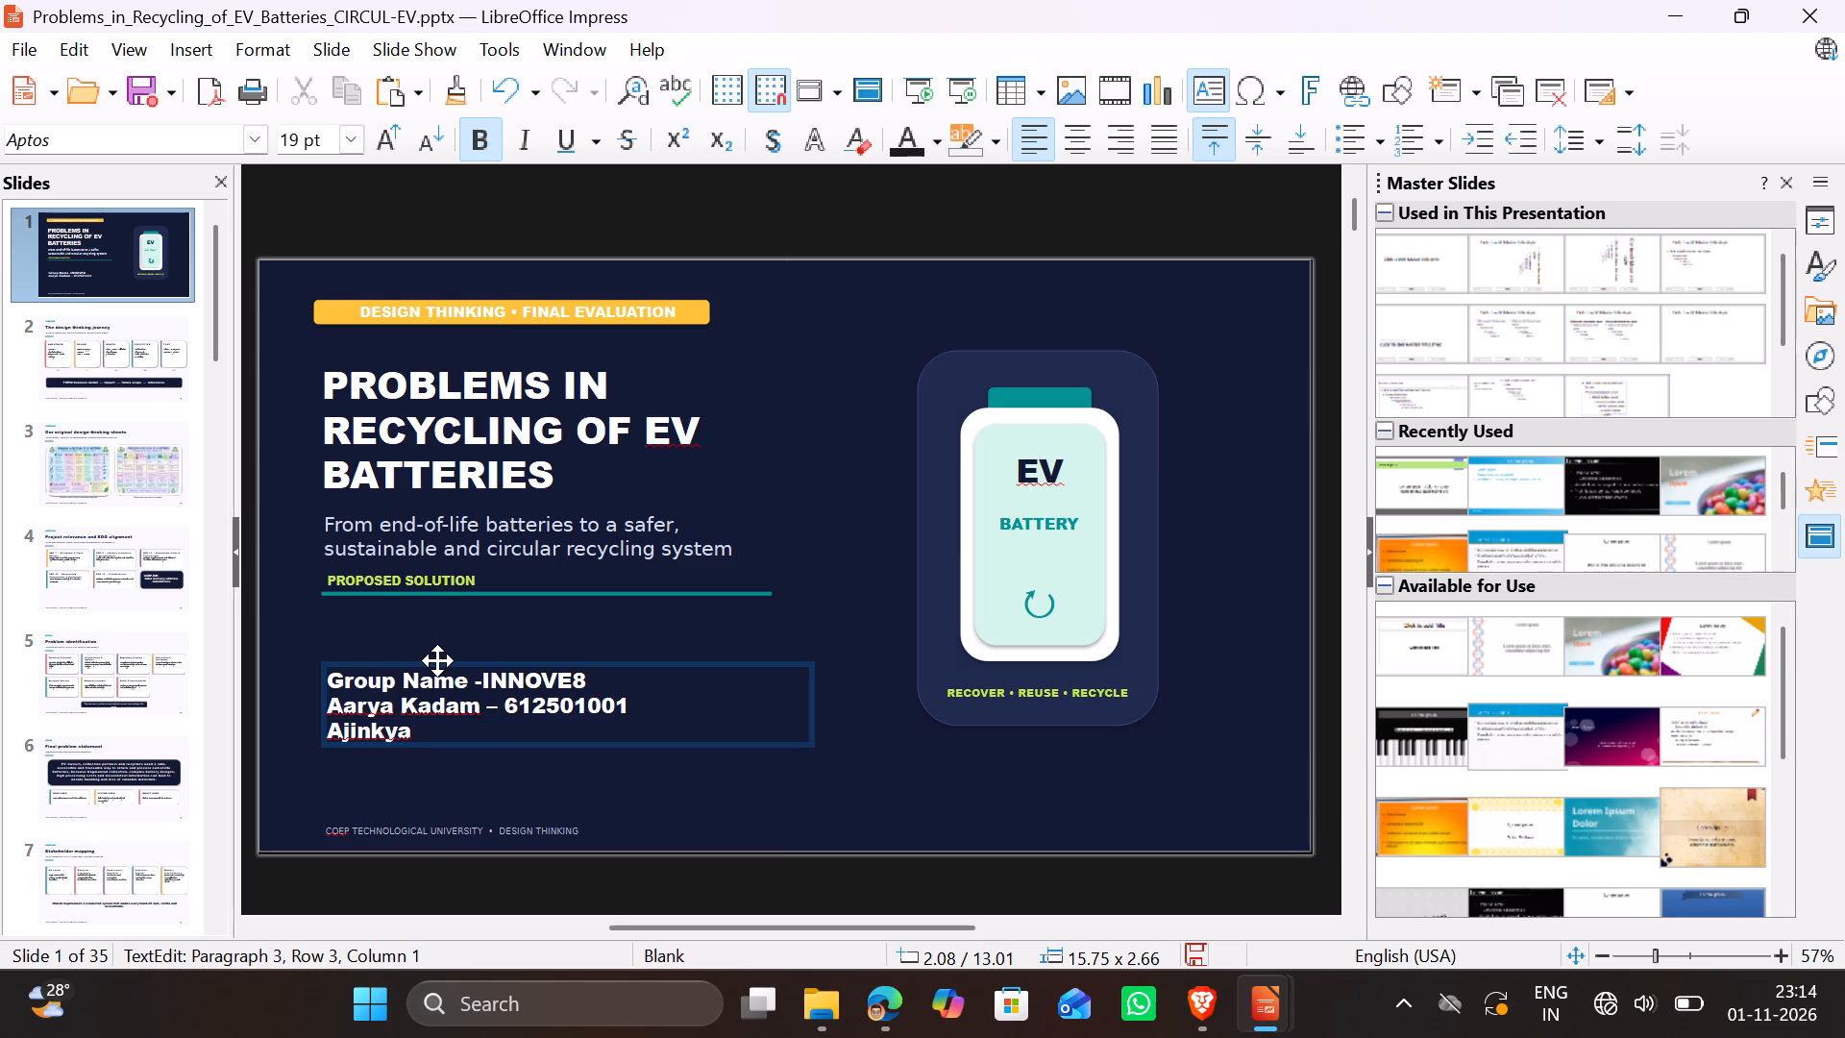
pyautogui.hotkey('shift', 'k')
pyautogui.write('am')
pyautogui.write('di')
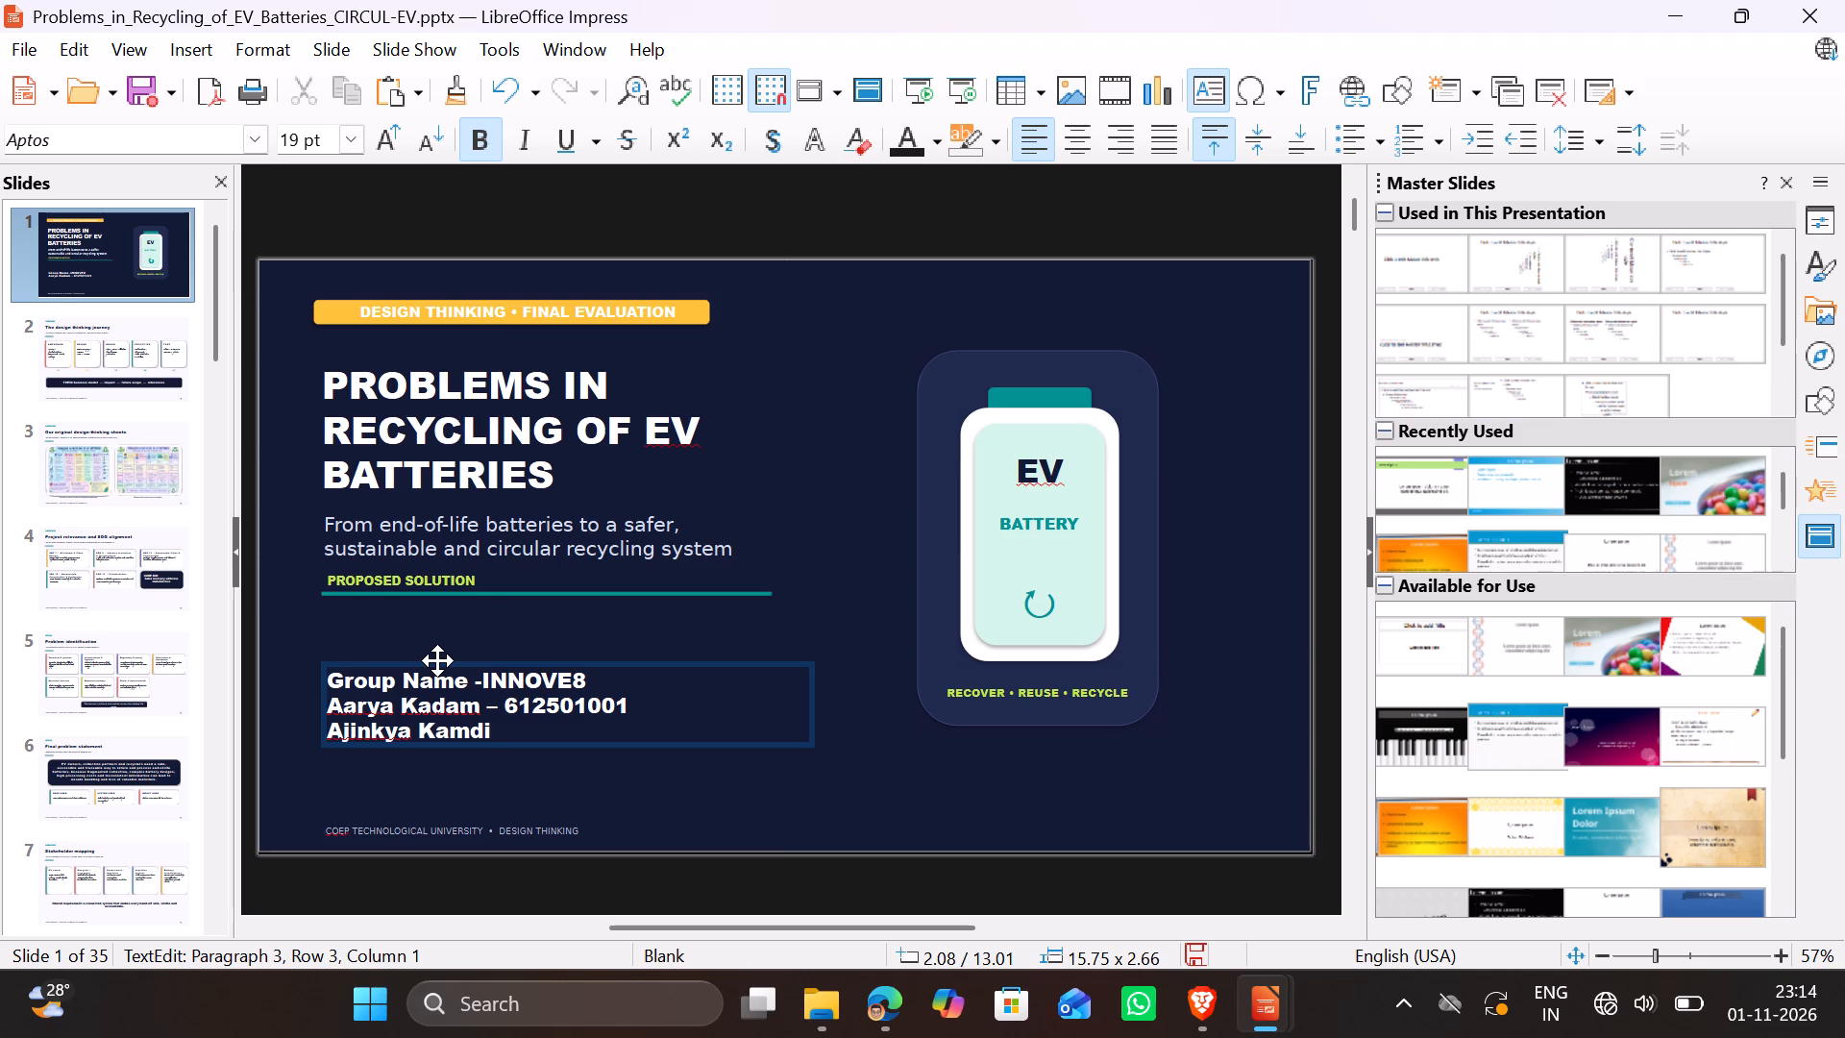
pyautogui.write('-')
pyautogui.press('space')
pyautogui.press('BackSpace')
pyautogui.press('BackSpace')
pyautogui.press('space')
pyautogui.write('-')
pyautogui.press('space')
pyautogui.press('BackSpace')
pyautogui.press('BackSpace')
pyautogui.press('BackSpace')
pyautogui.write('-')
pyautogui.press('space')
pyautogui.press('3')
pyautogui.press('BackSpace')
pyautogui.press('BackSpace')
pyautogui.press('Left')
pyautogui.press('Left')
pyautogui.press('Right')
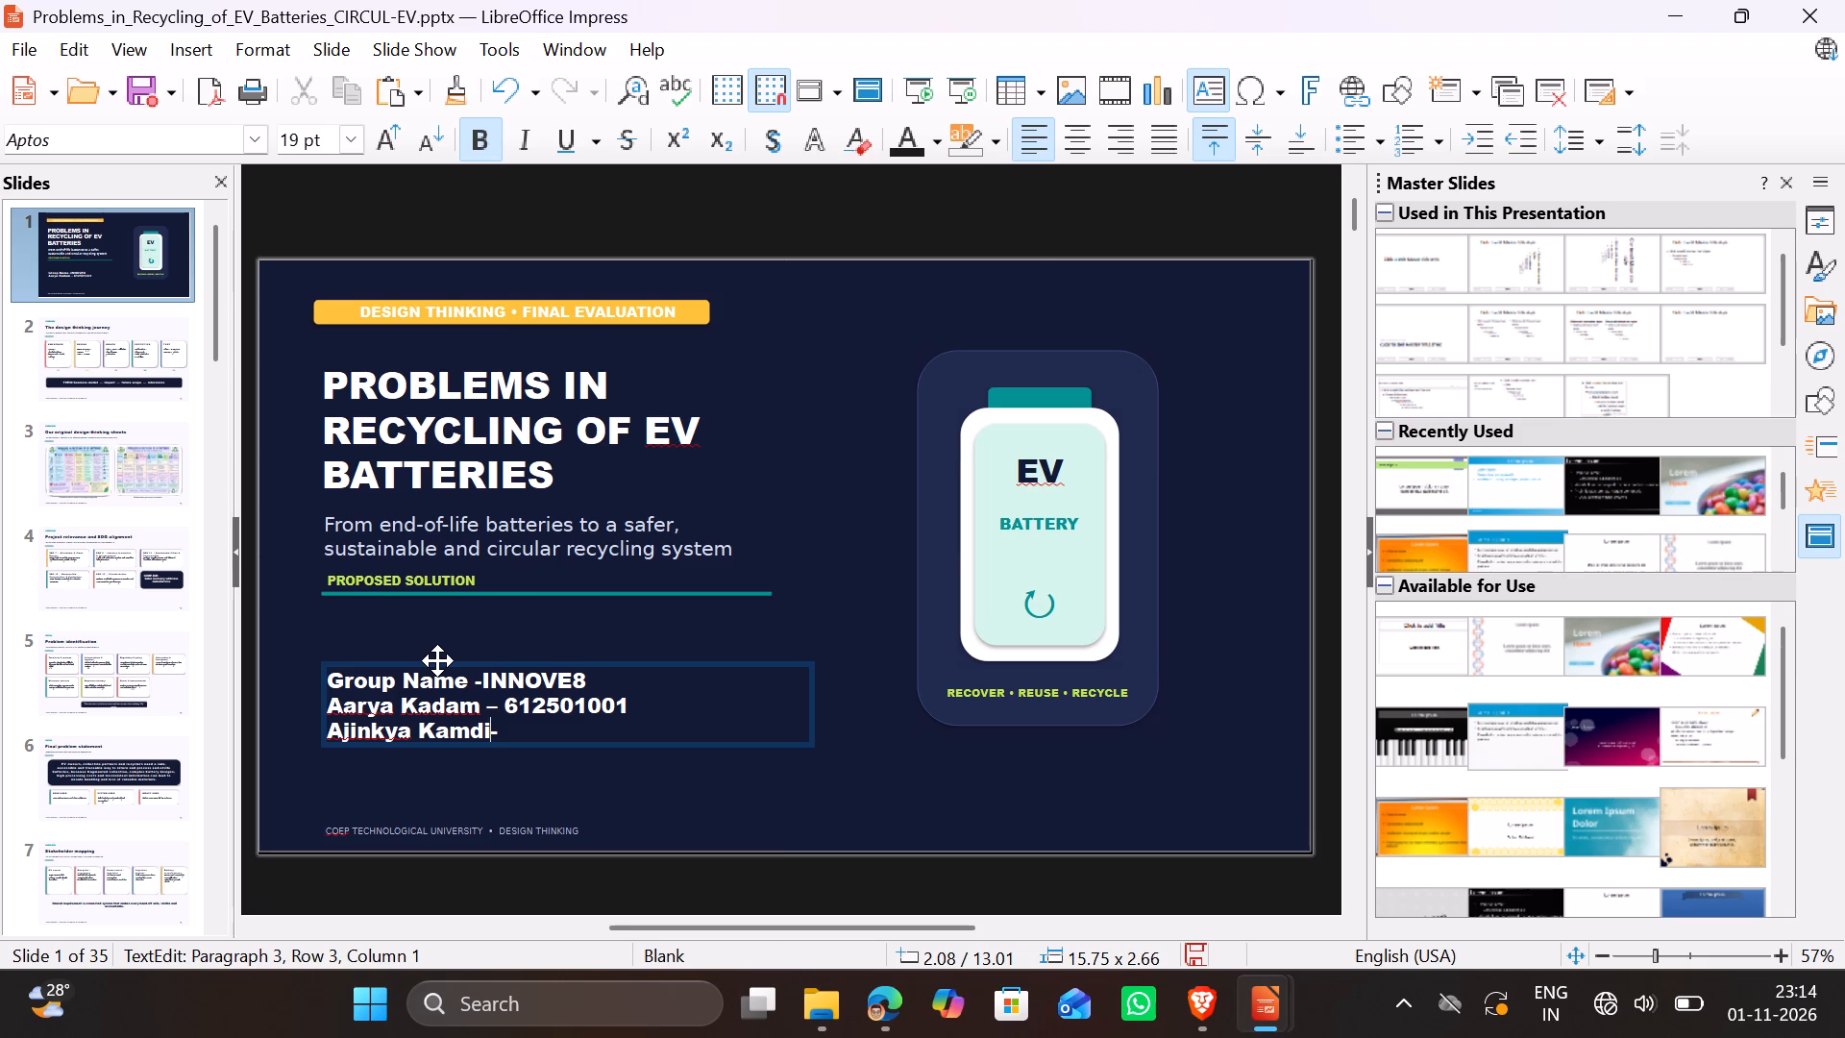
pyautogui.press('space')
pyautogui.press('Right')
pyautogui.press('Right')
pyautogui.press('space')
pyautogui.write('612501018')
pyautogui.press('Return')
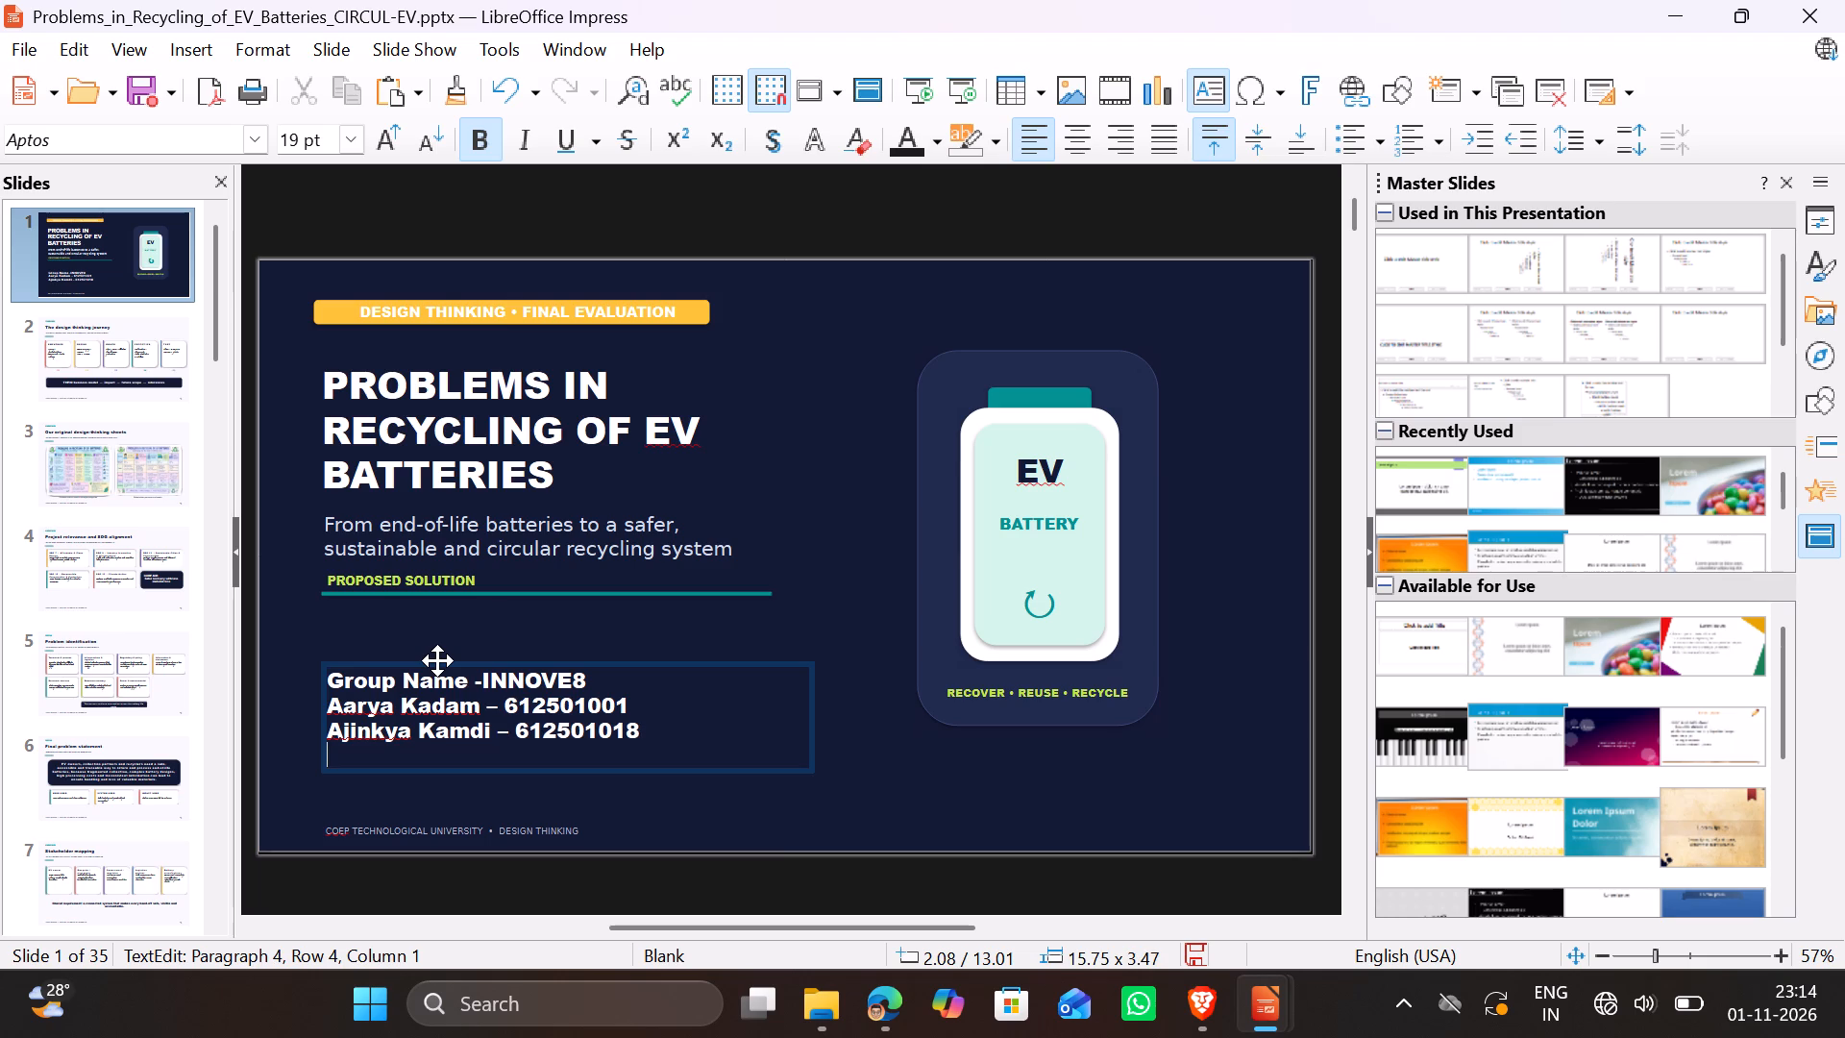
# Add the third group member's full name and student ID number on the next line, separated by a spaced dash.
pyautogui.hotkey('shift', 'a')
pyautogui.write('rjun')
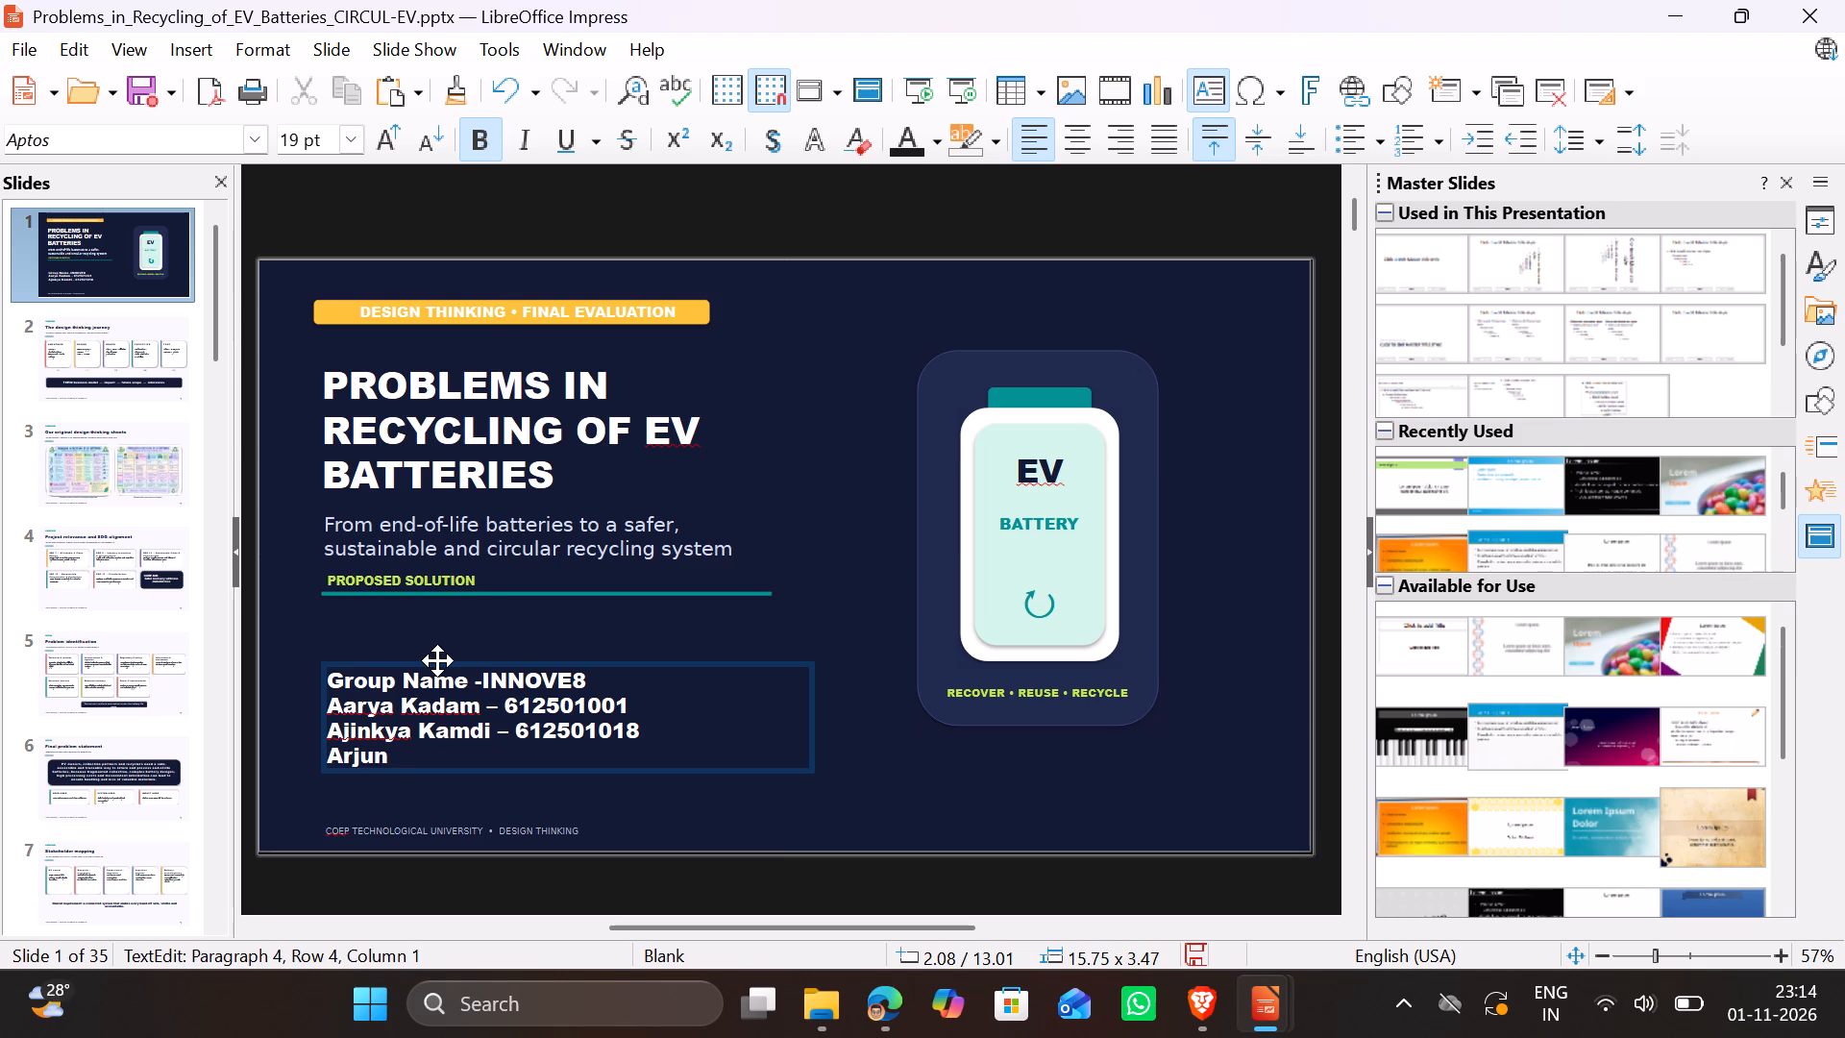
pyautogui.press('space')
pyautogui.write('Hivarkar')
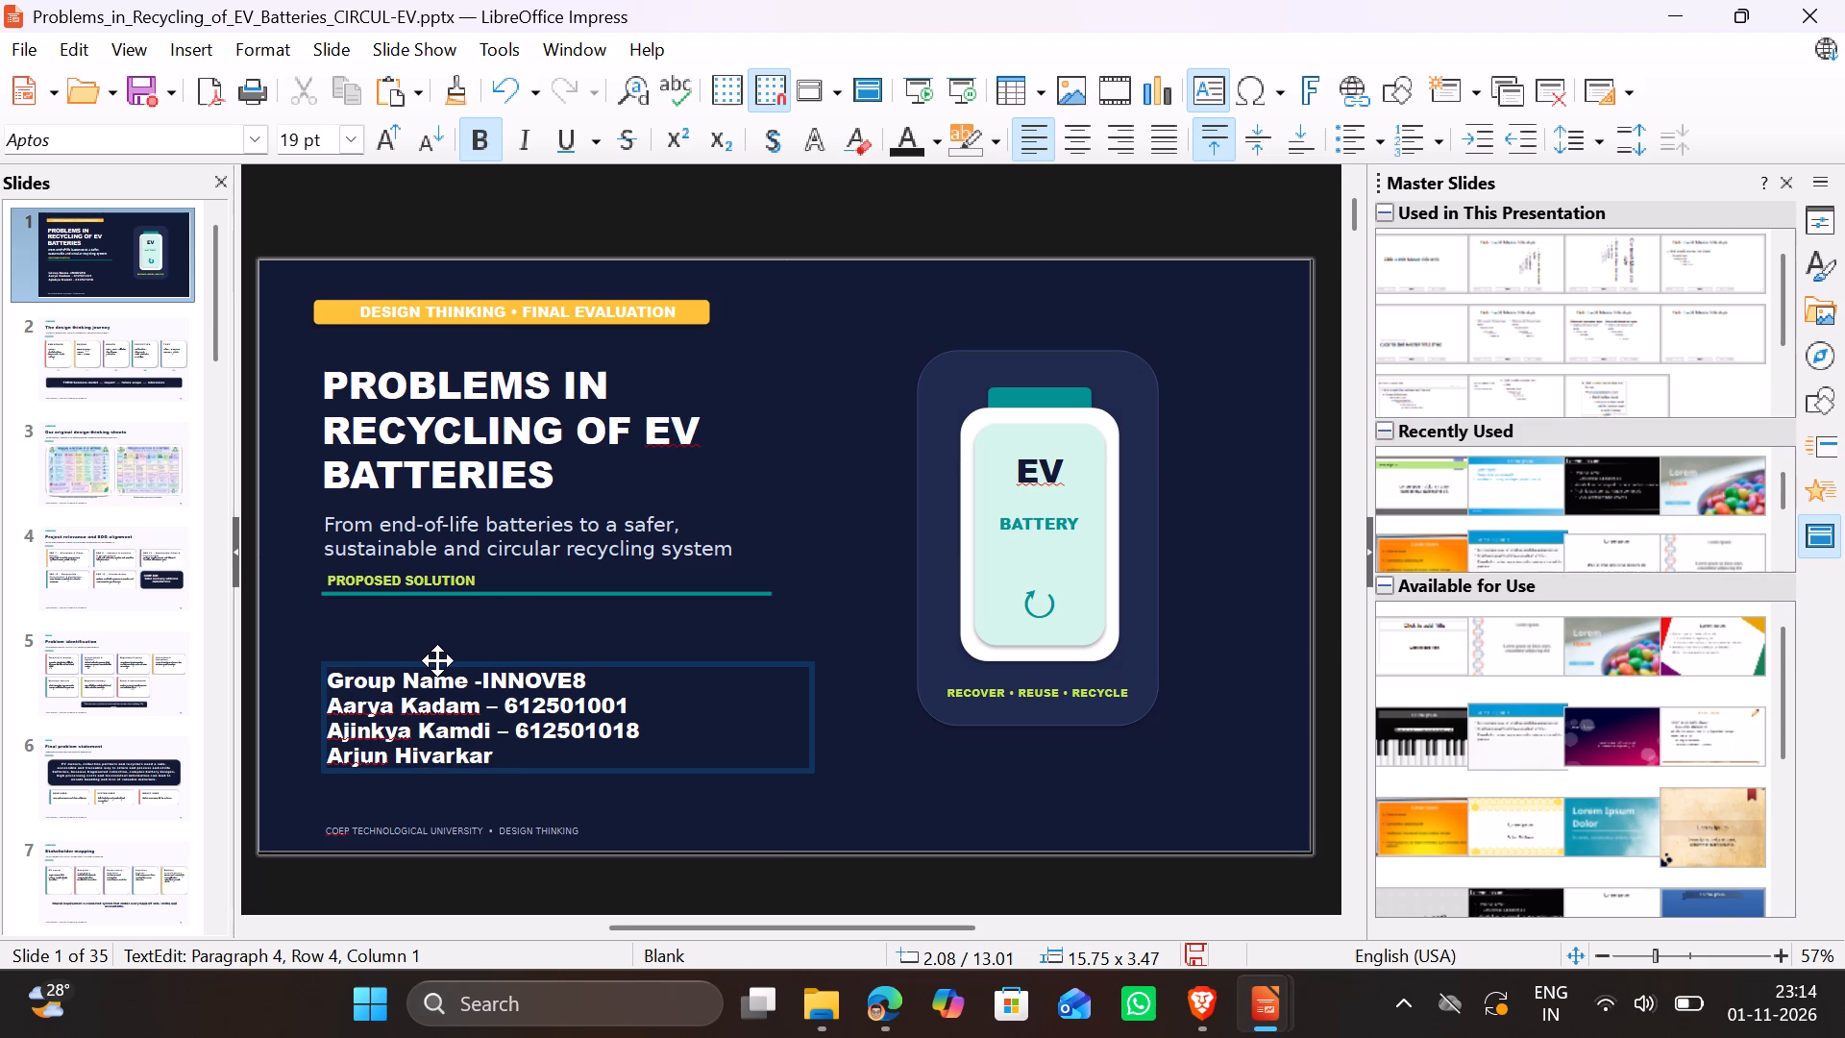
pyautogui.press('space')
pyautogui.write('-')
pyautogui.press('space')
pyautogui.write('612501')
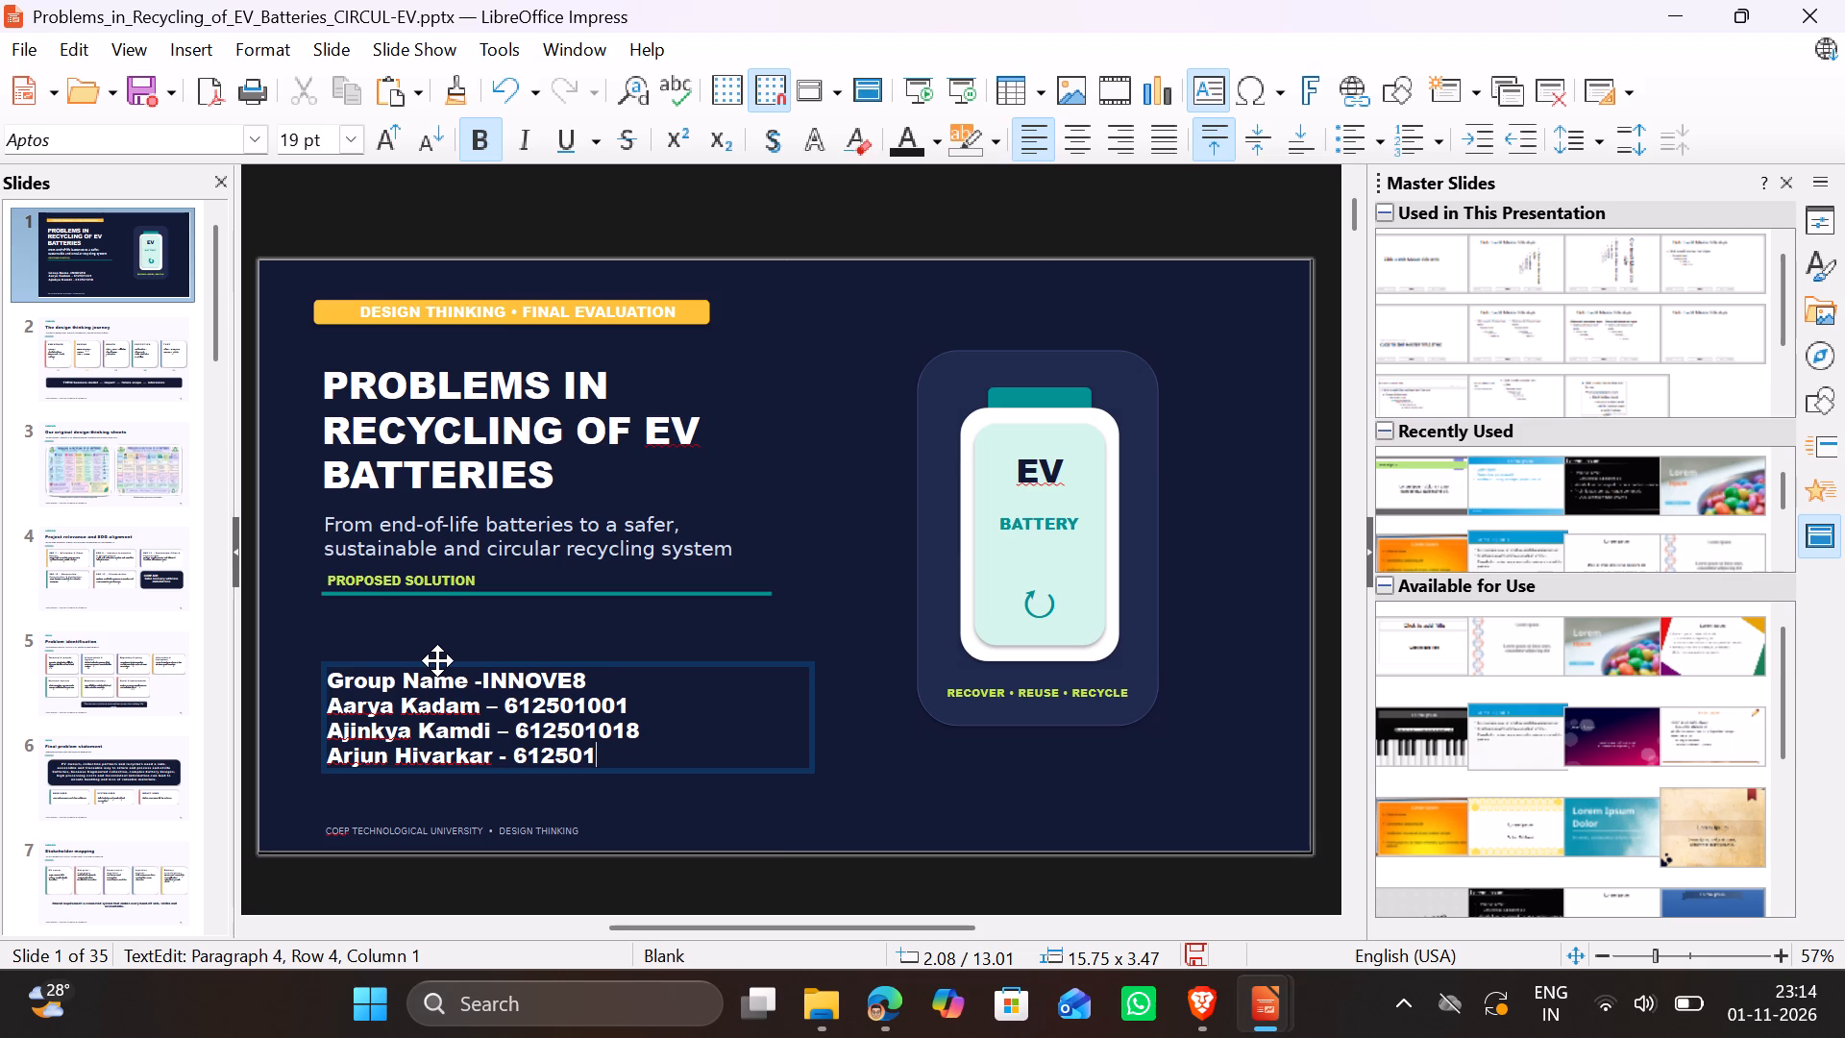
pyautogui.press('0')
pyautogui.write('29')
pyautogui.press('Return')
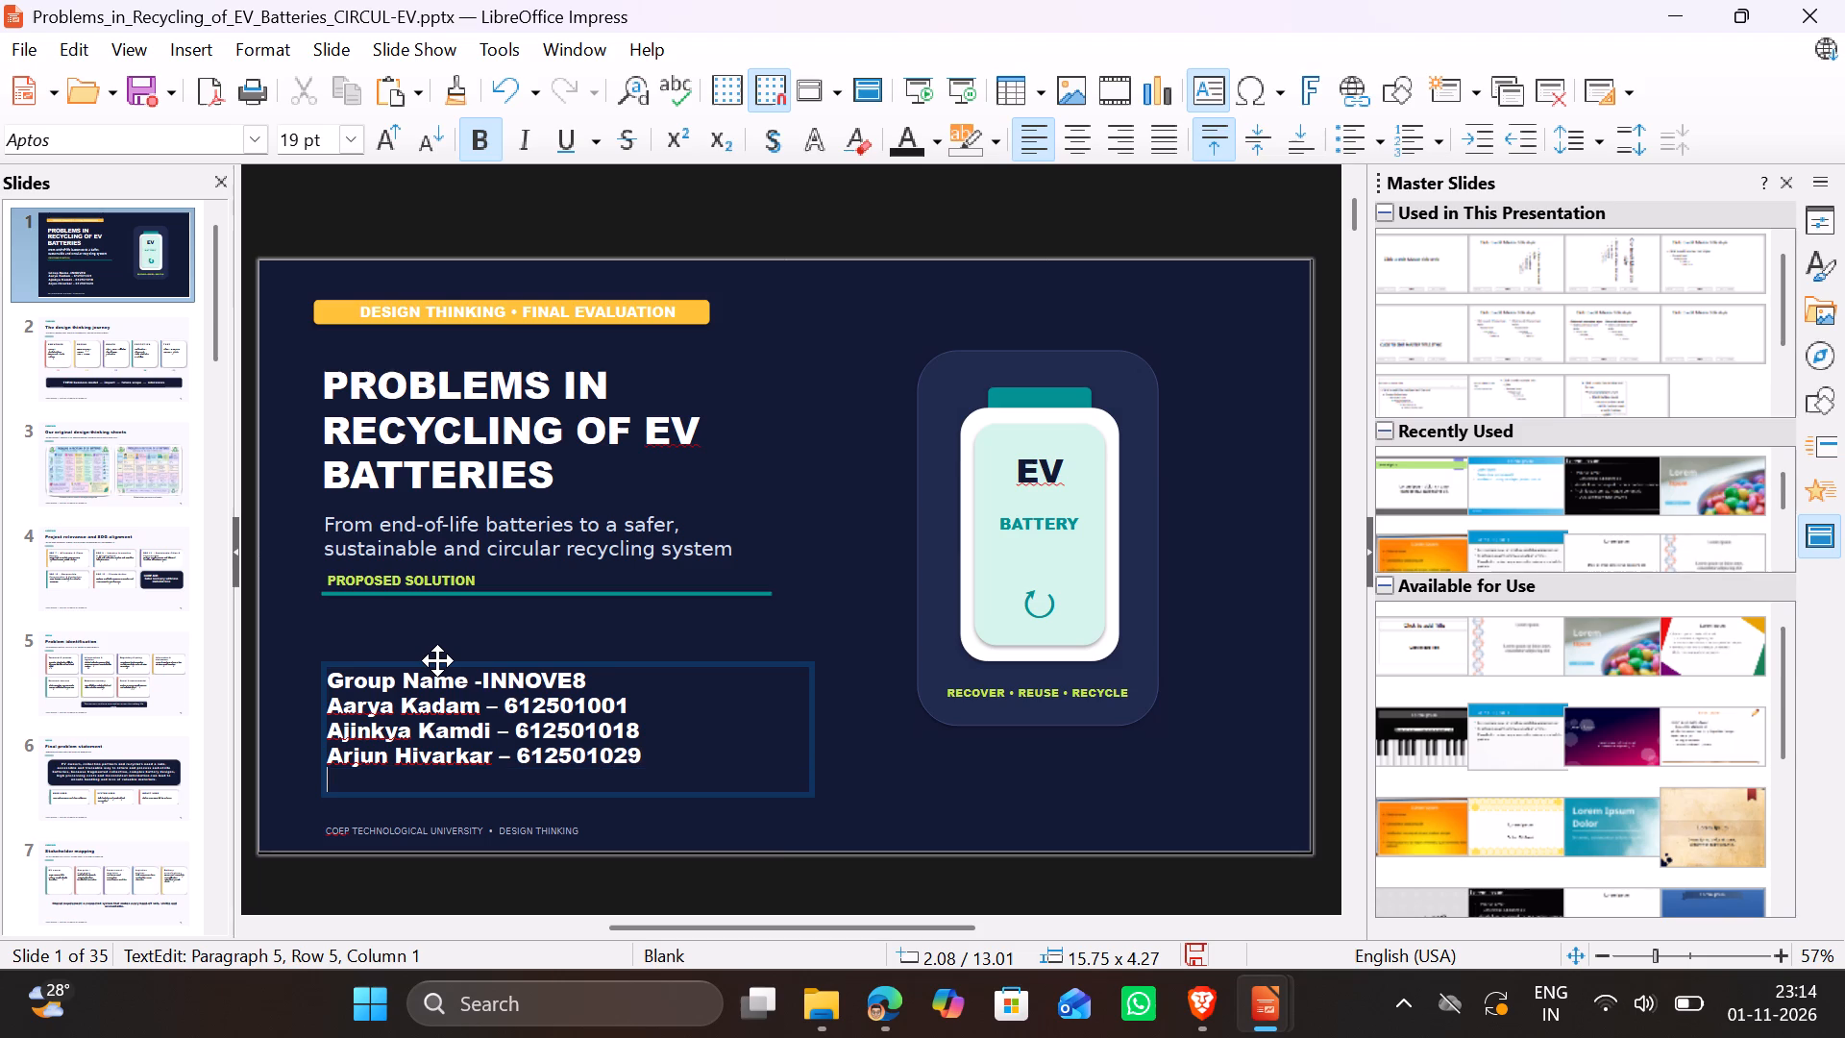
# Add the fourth group member's full name and student ID number on the next line, separated by a spaced dash.
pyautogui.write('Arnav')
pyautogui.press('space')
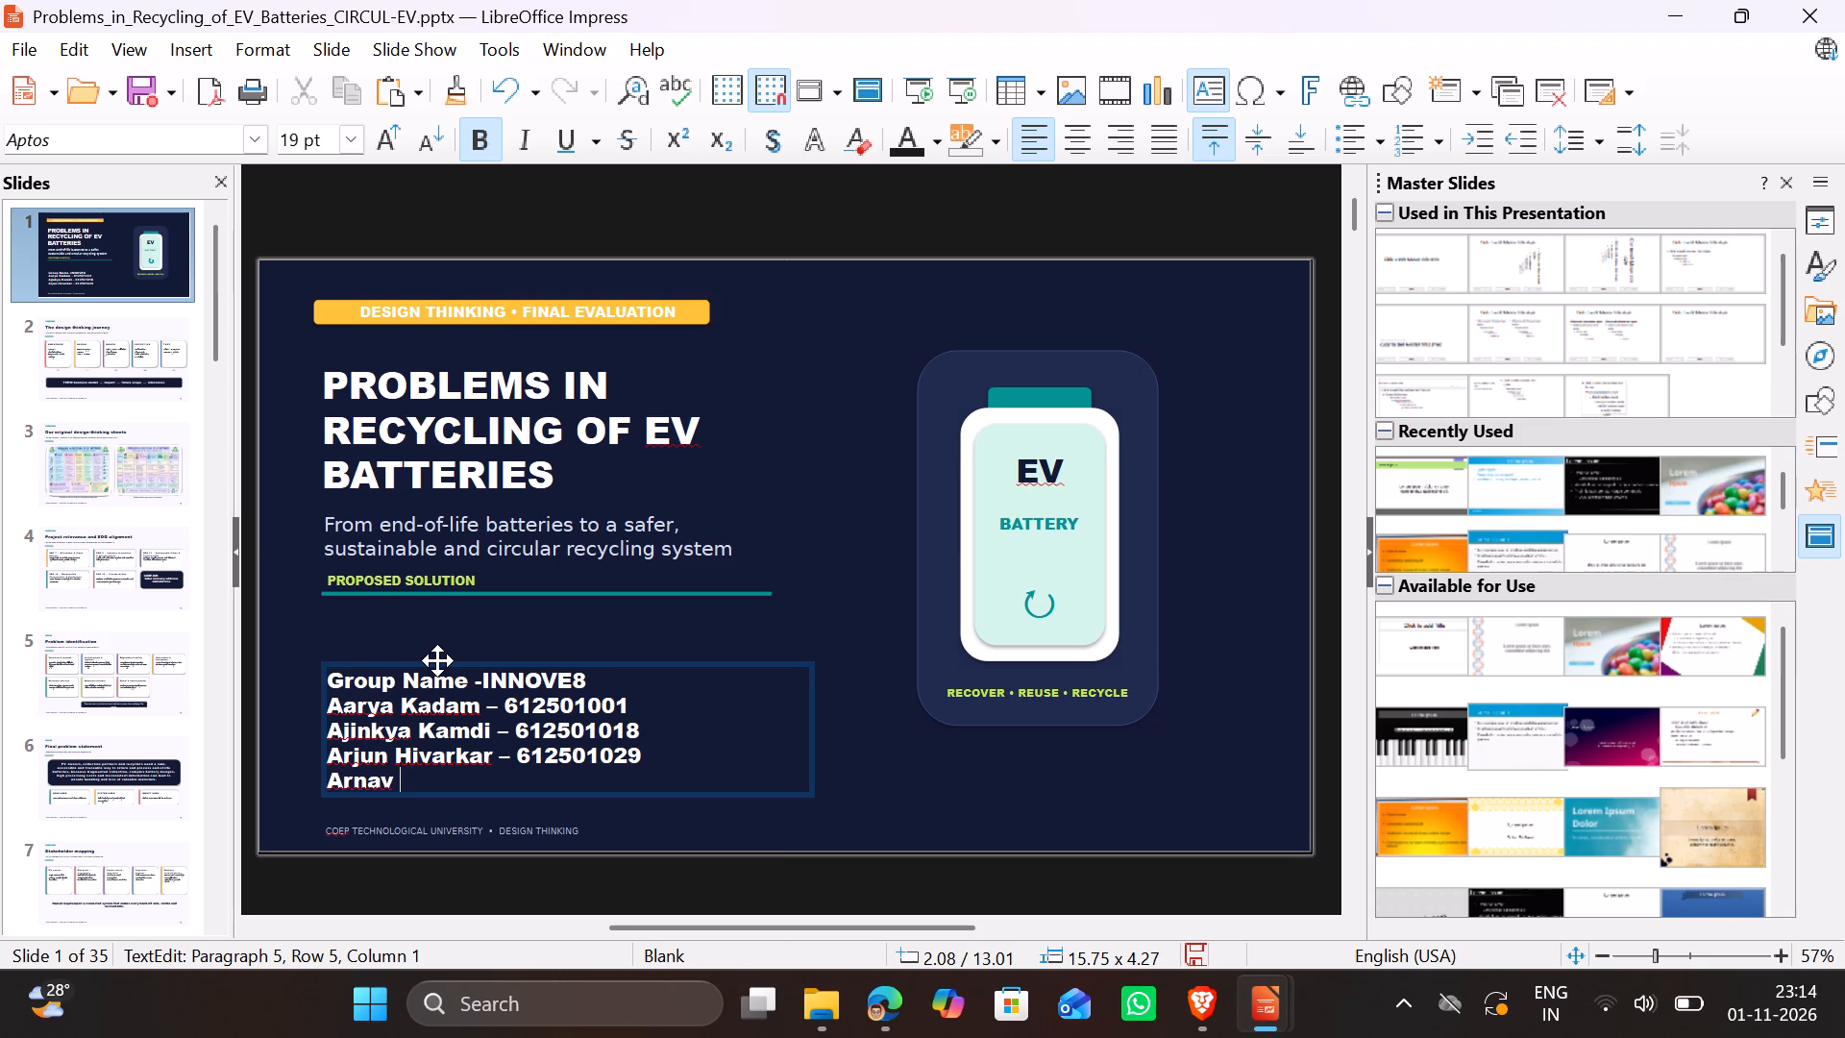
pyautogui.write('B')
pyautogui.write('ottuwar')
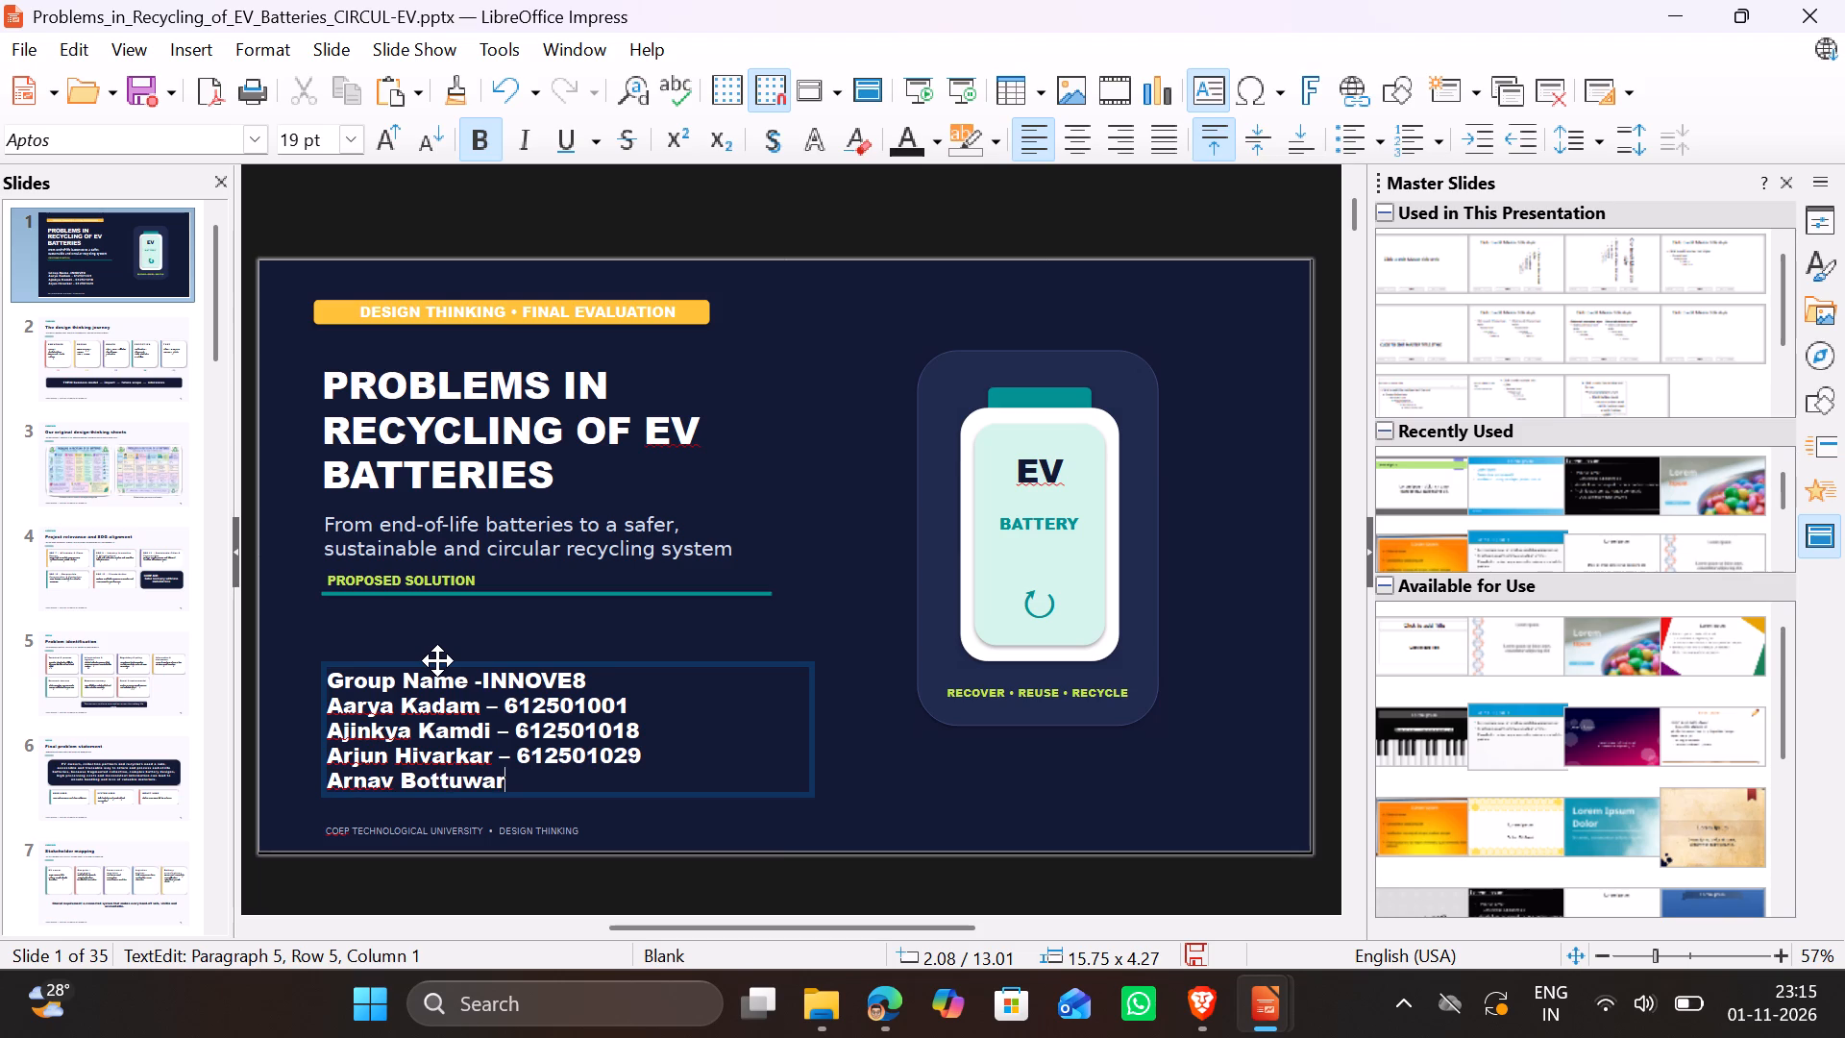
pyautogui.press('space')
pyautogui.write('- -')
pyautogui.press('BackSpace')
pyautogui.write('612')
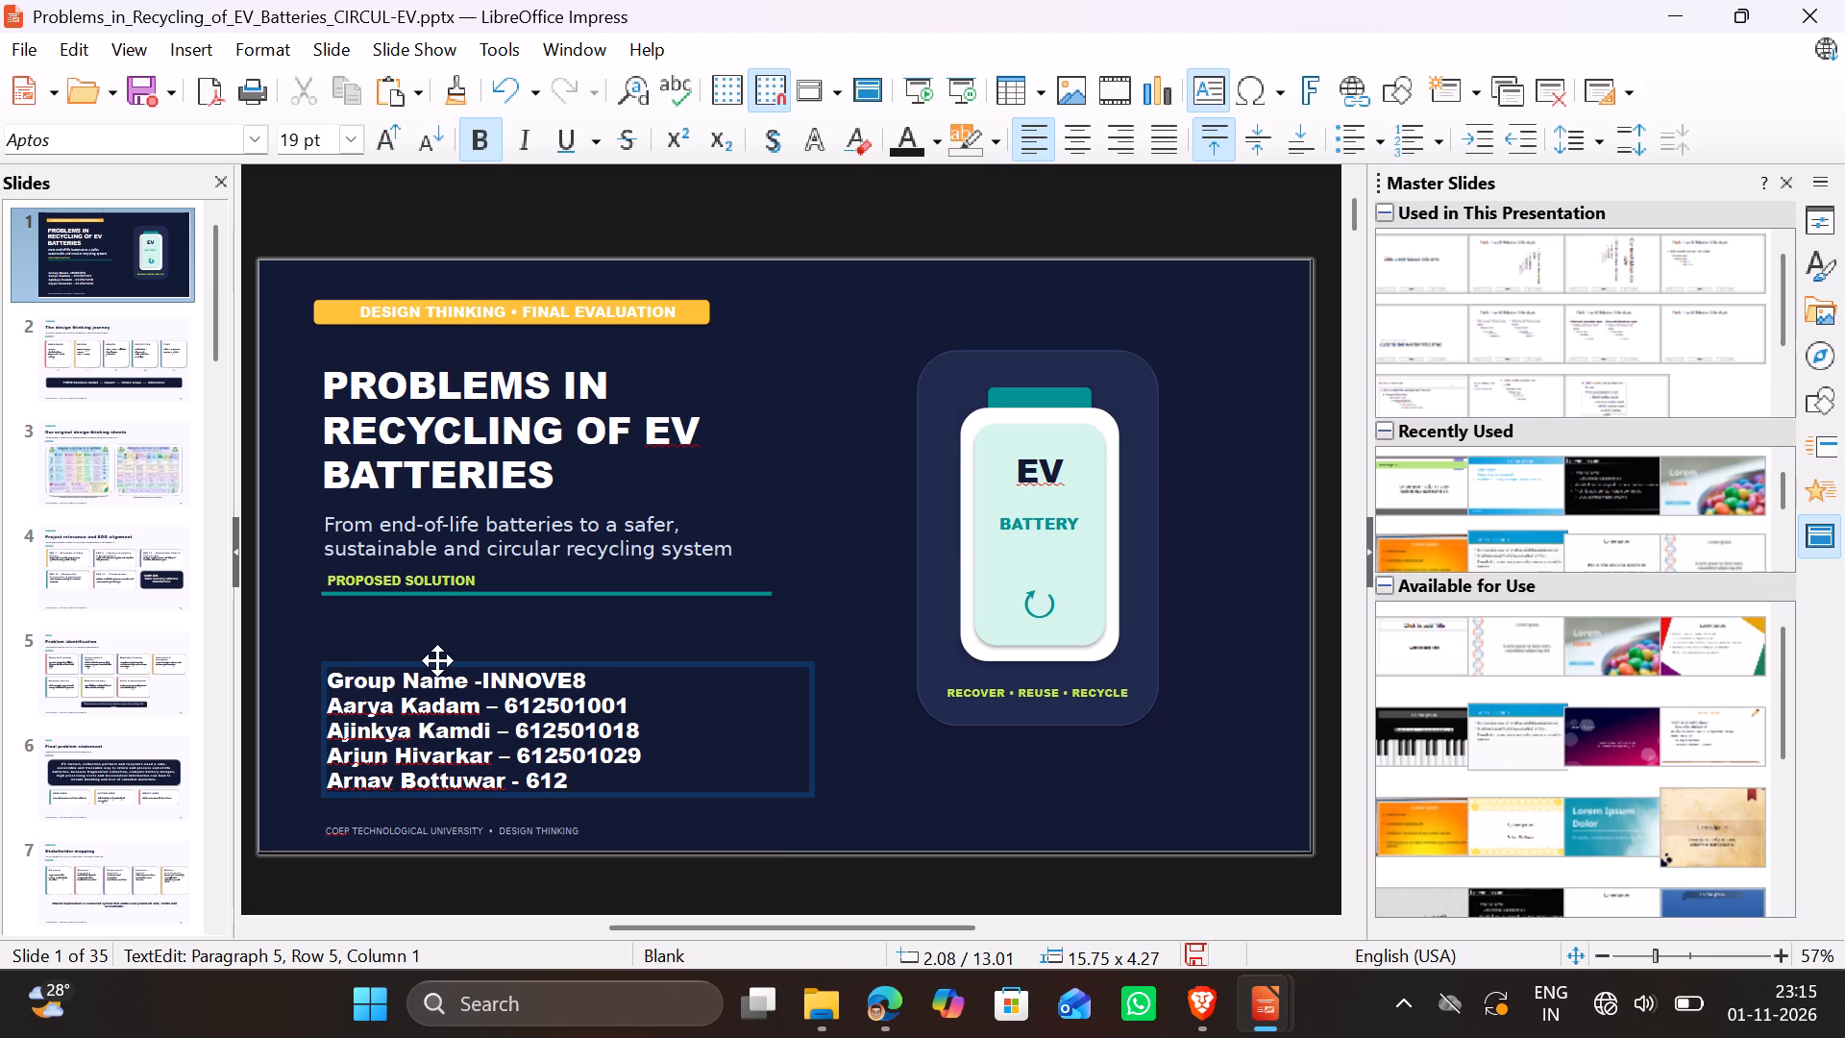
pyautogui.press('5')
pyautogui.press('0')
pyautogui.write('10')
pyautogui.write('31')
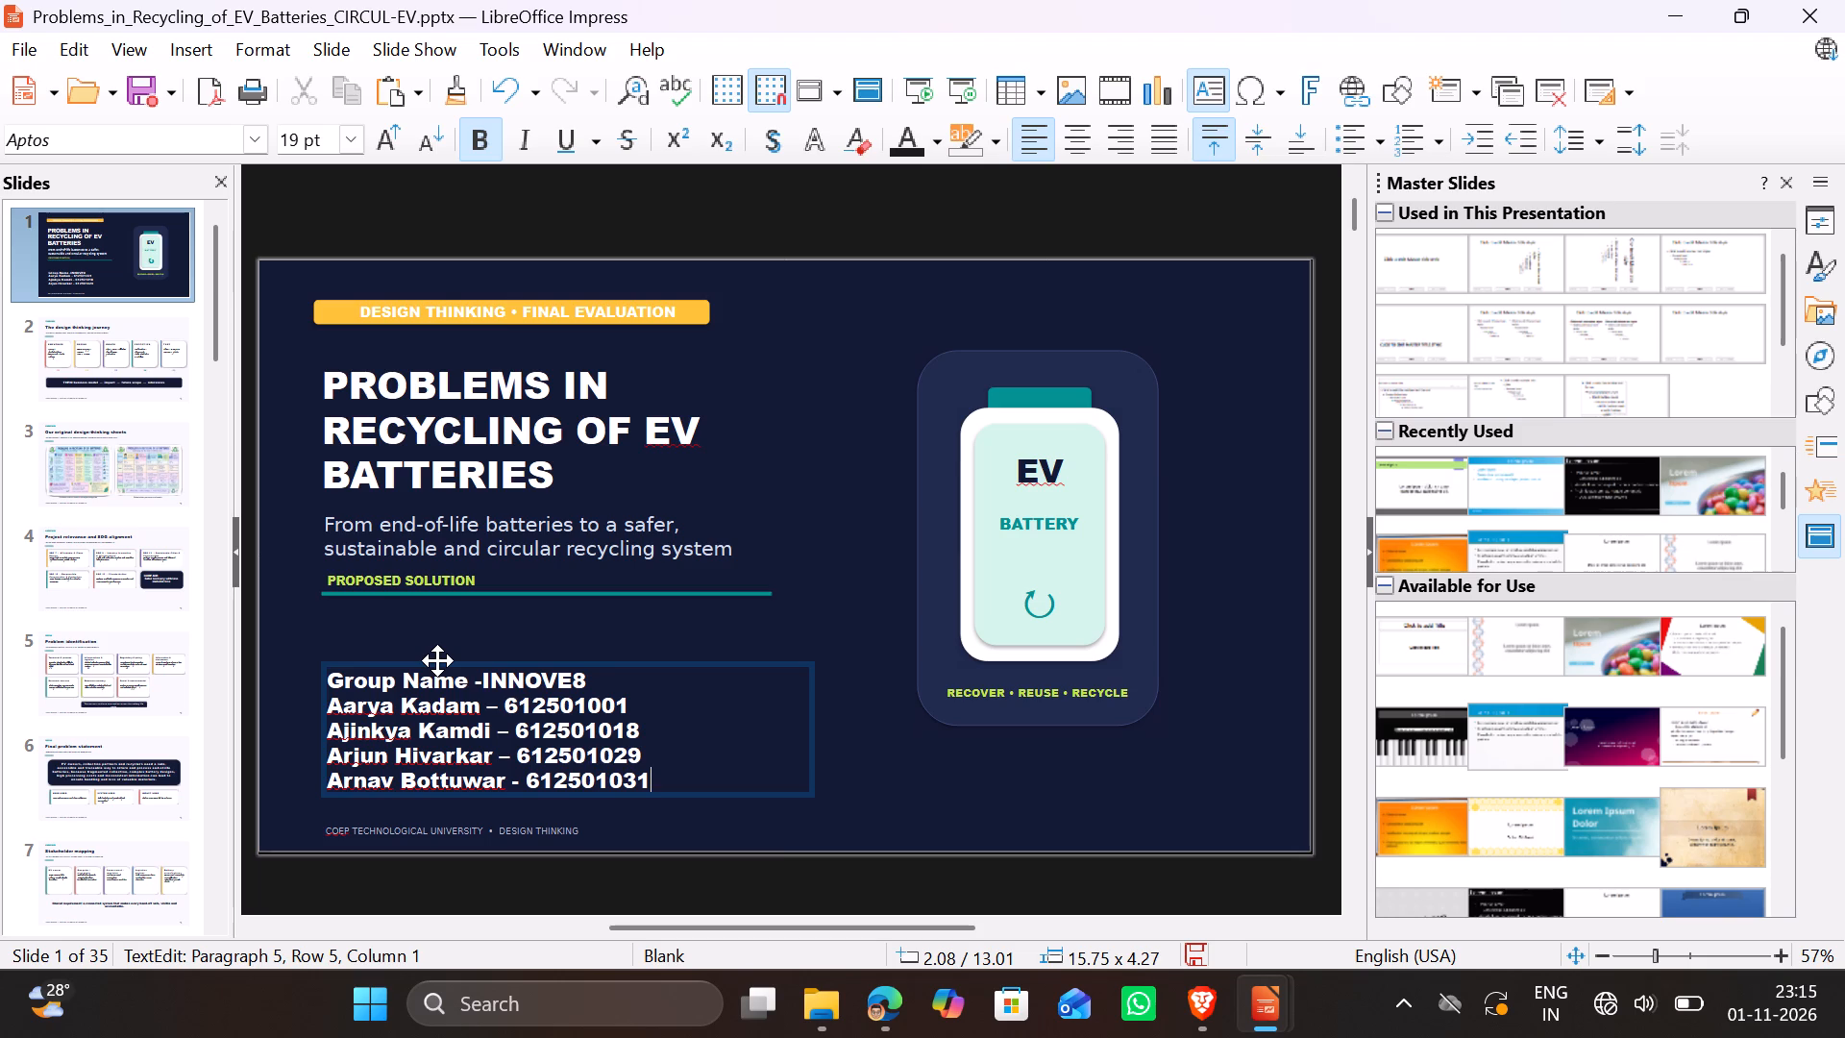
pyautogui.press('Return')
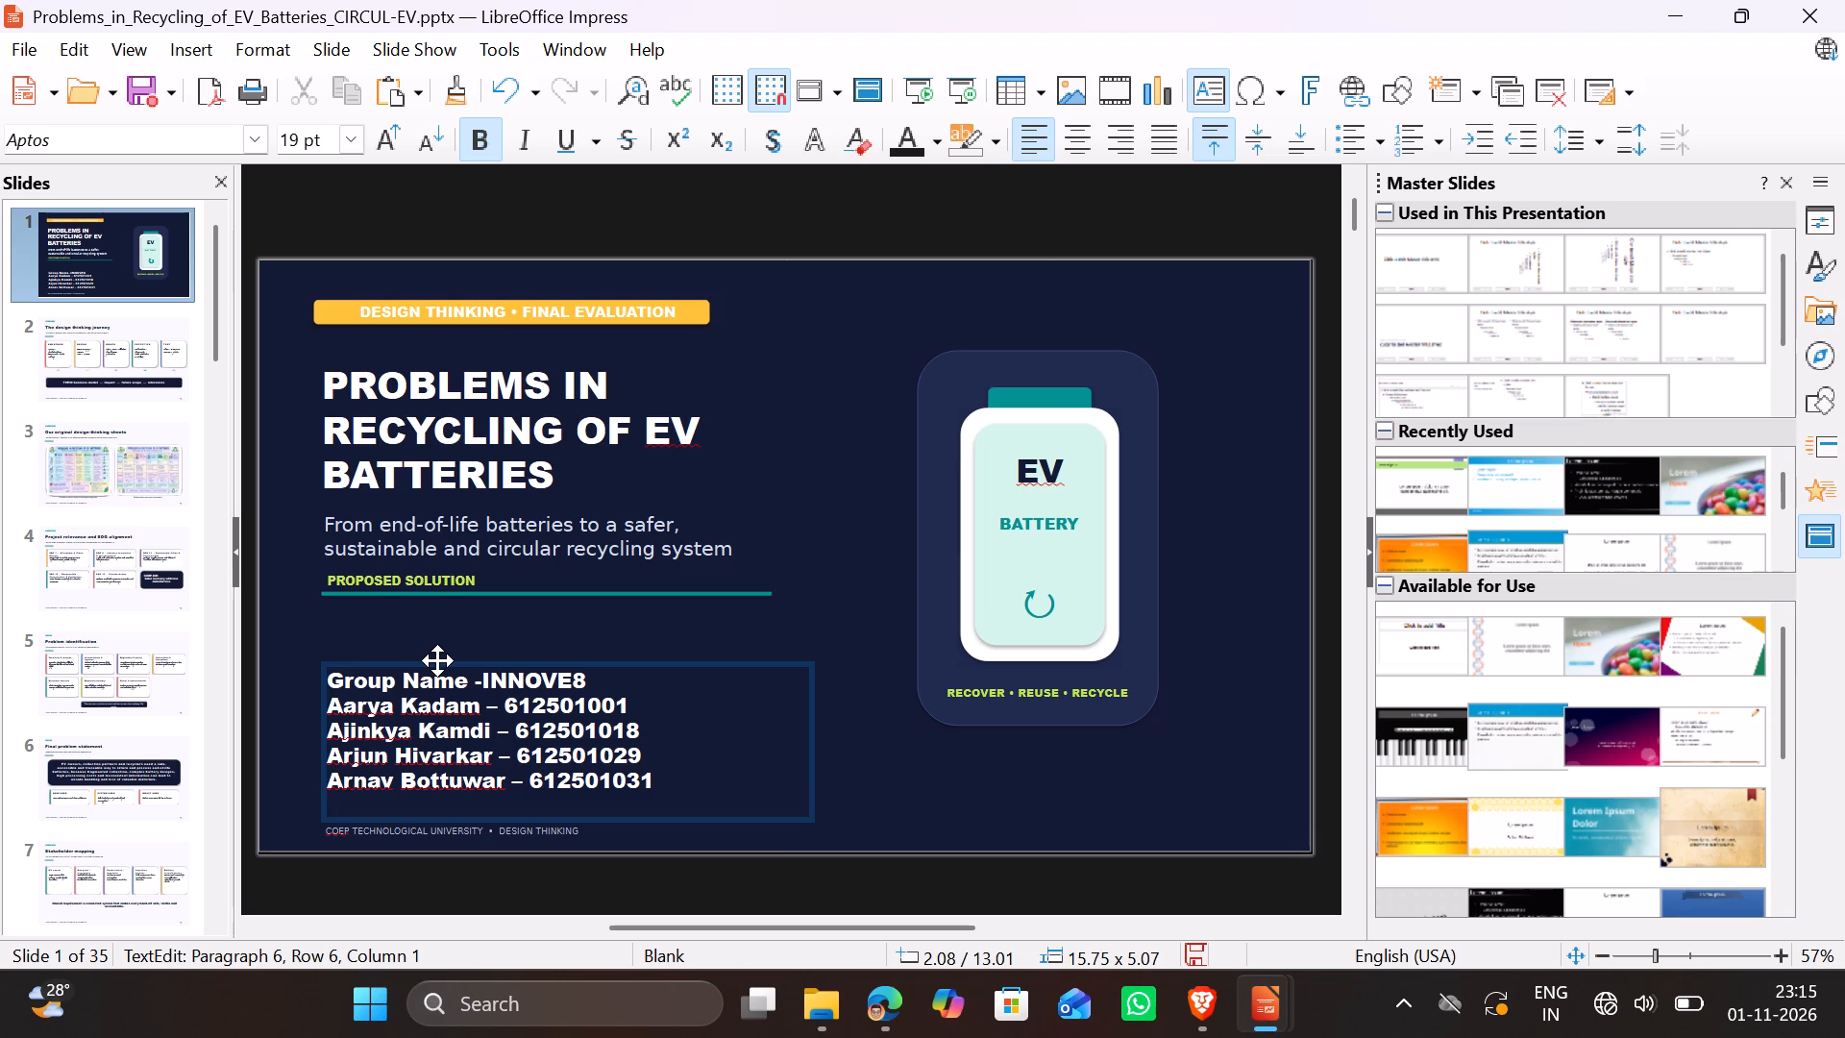
# Add the fifth group member's full name and student ID number on the next line, separated by a spaced dash.
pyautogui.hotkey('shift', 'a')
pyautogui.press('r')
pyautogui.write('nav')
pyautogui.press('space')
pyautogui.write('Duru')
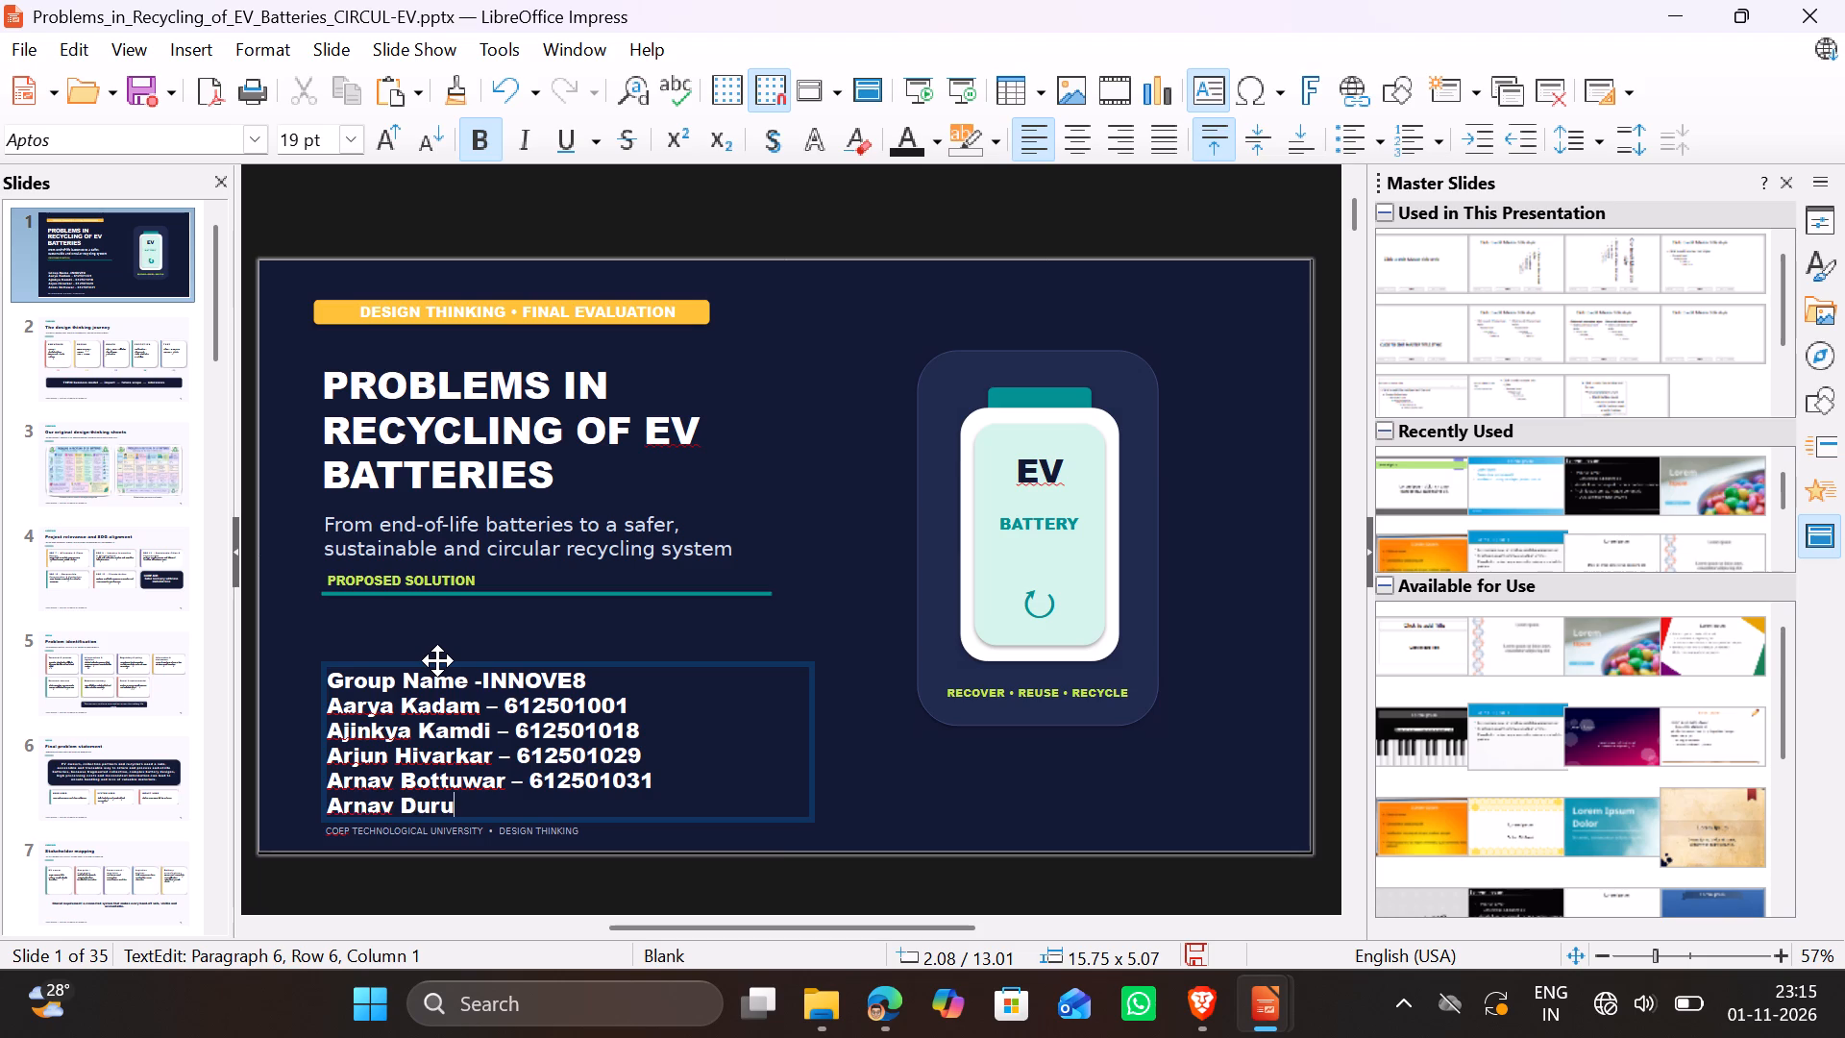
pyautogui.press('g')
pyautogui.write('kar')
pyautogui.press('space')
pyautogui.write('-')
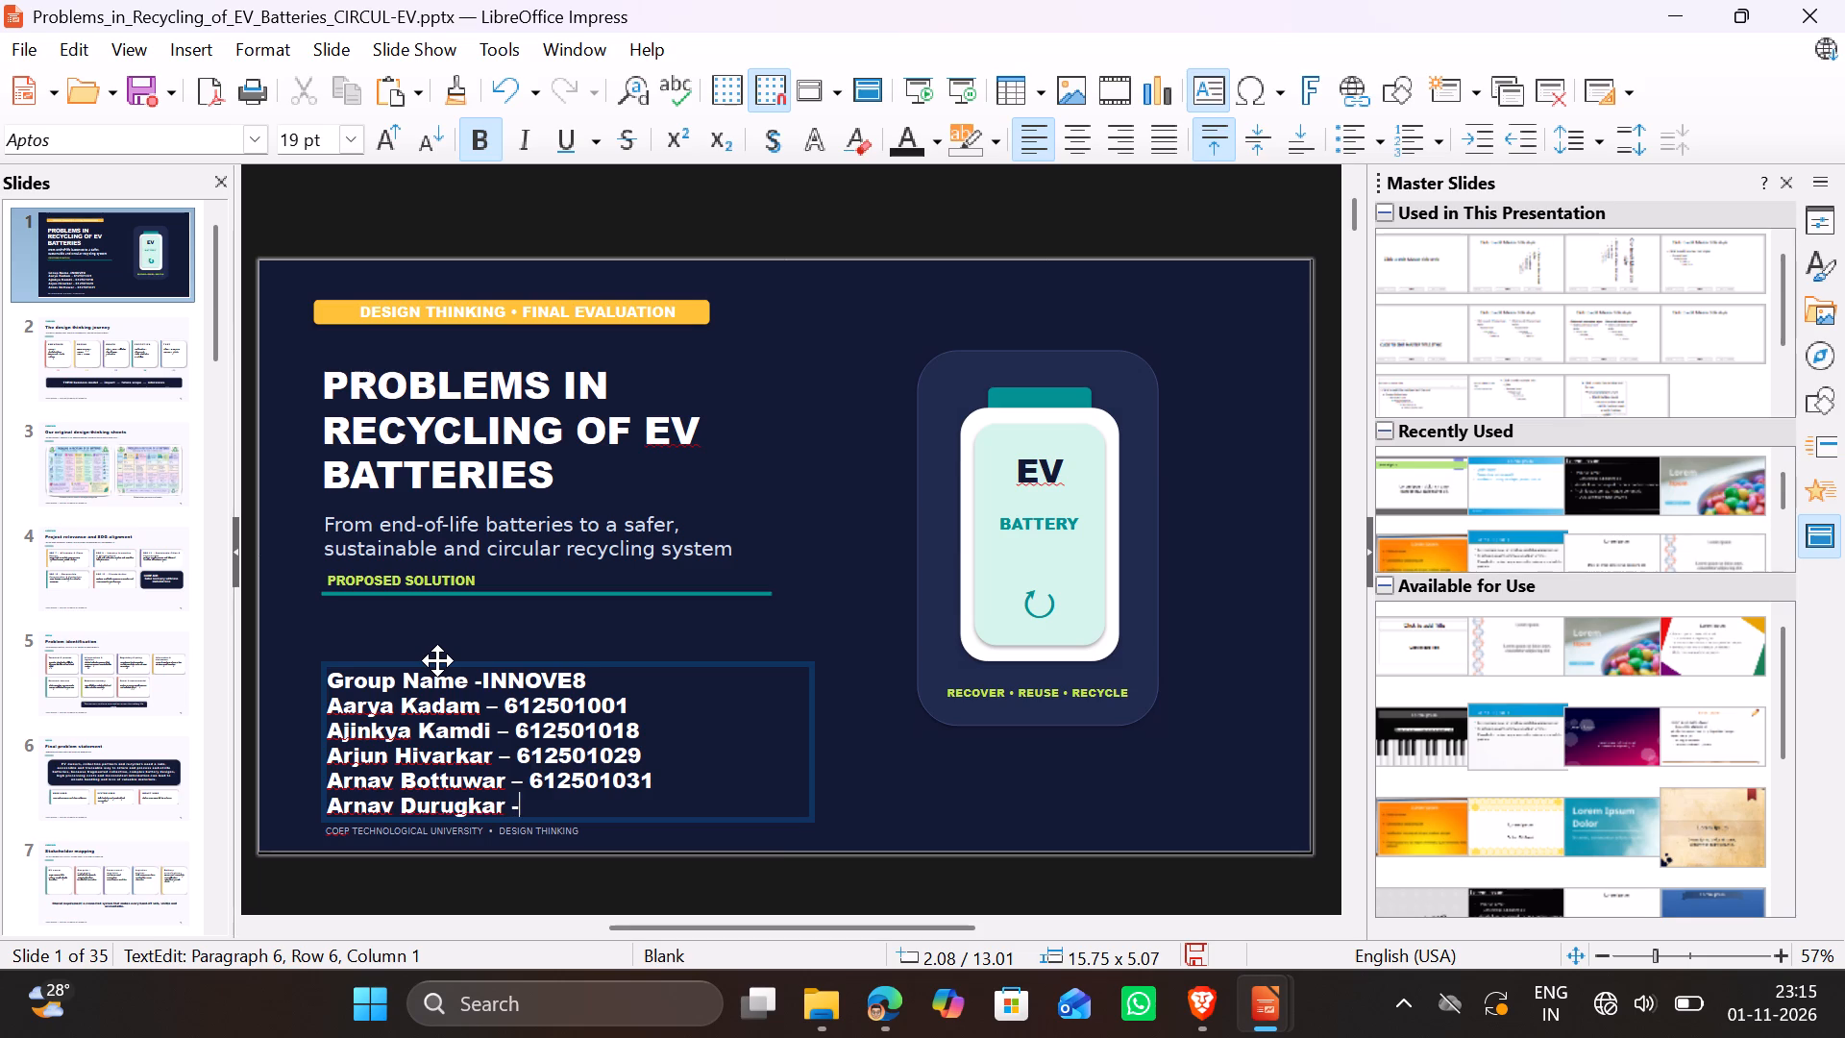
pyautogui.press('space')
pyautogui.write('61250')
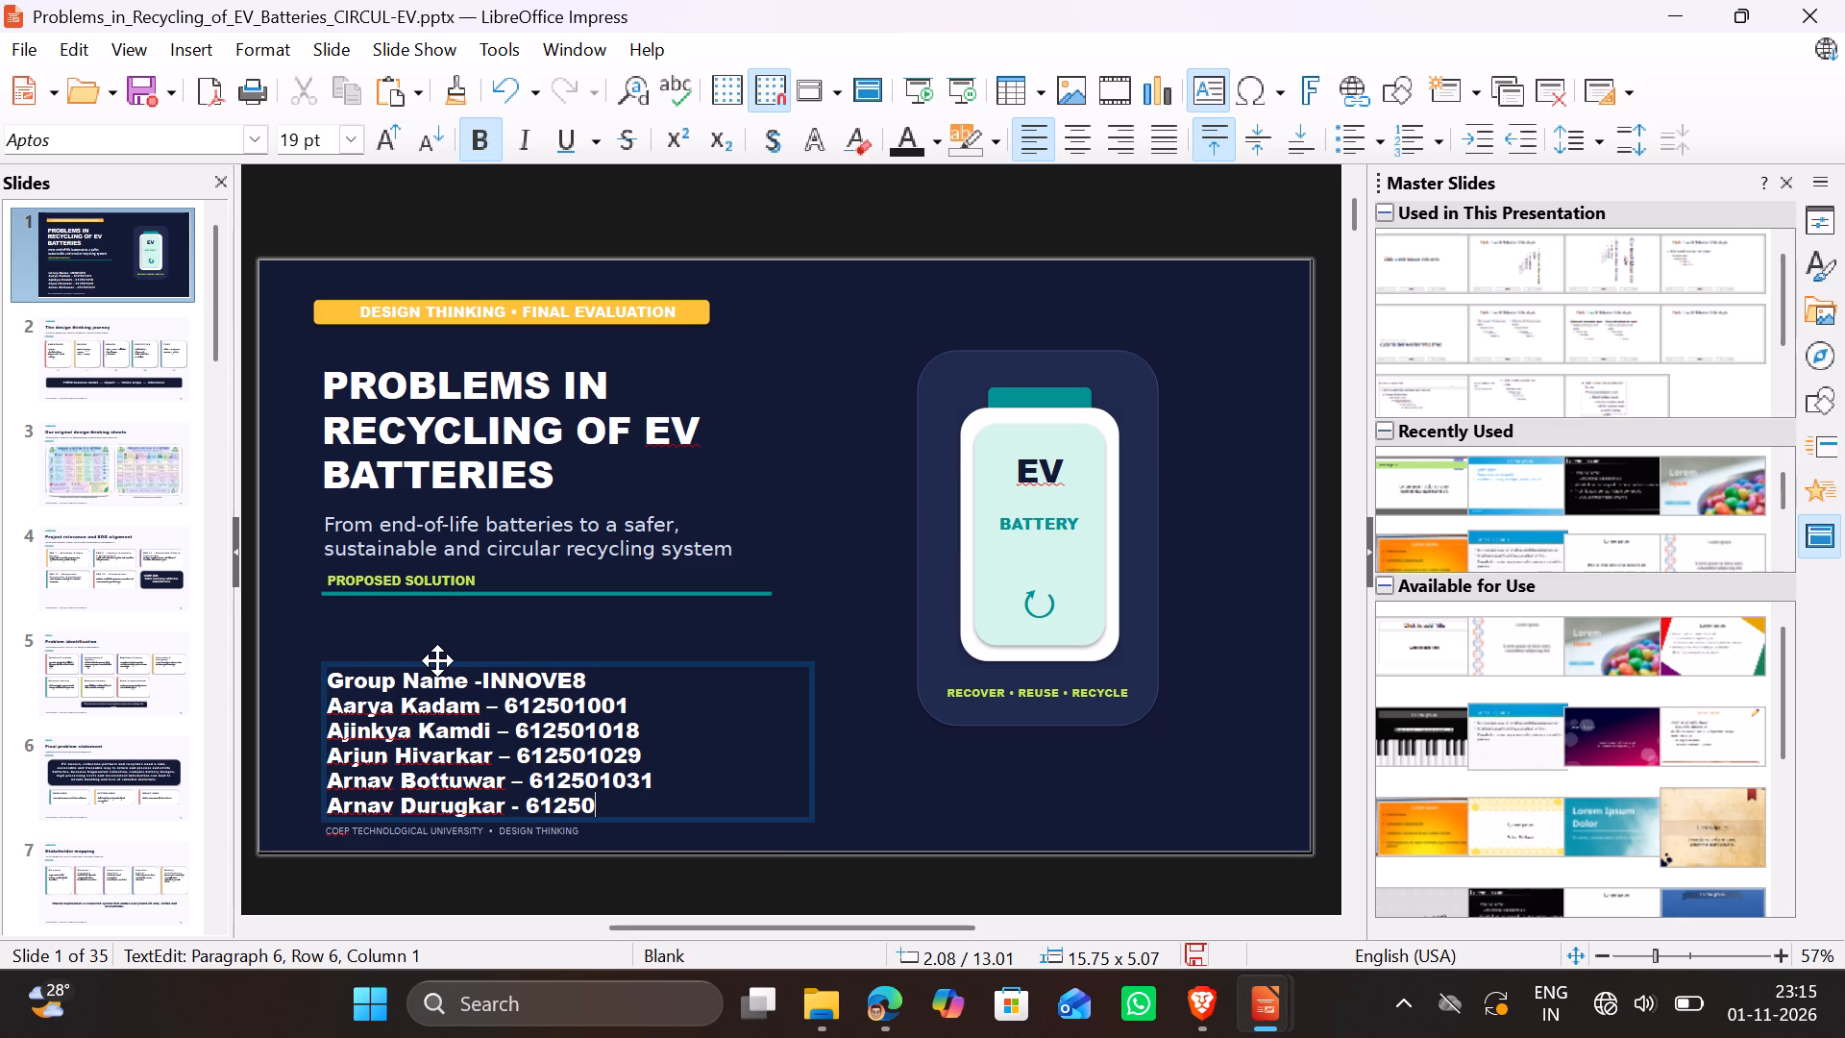
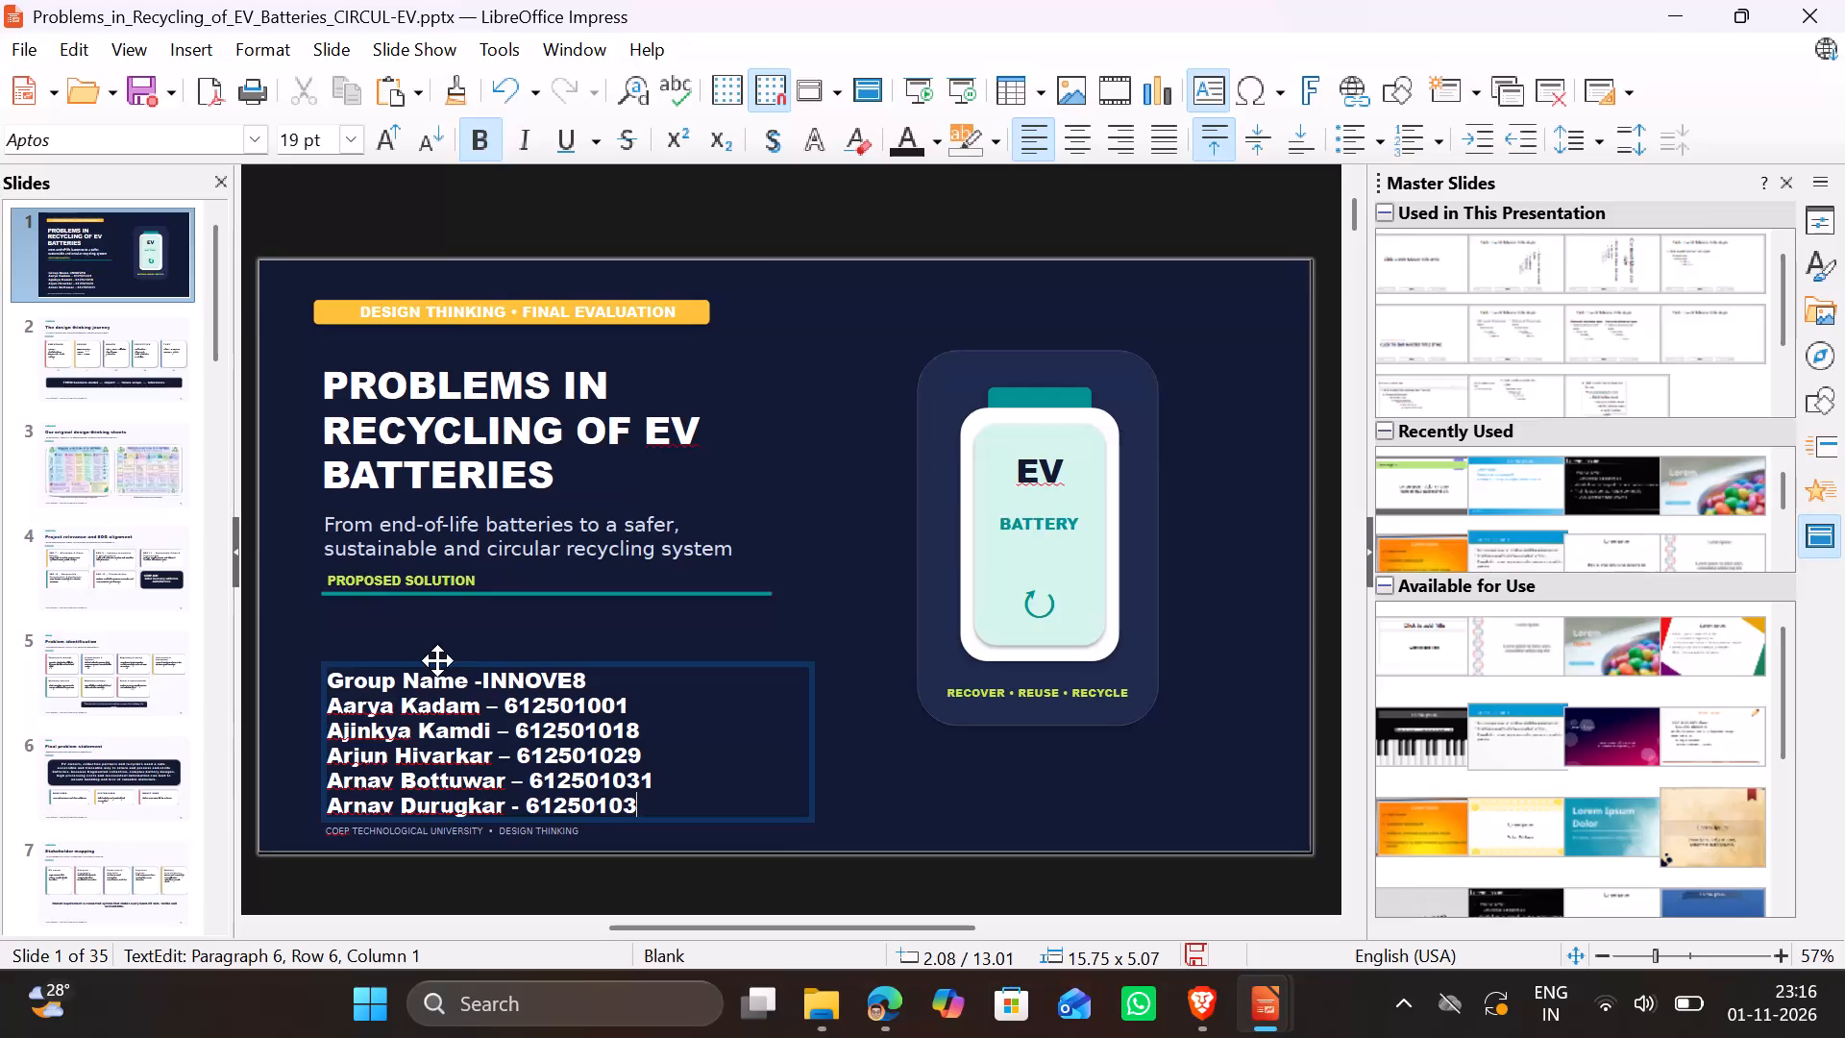
# Move the group members text box up to about 1.75 / 11.12, just beneath the teal line under PROPOSED SOLUTION.
pyautogui.press('Return')
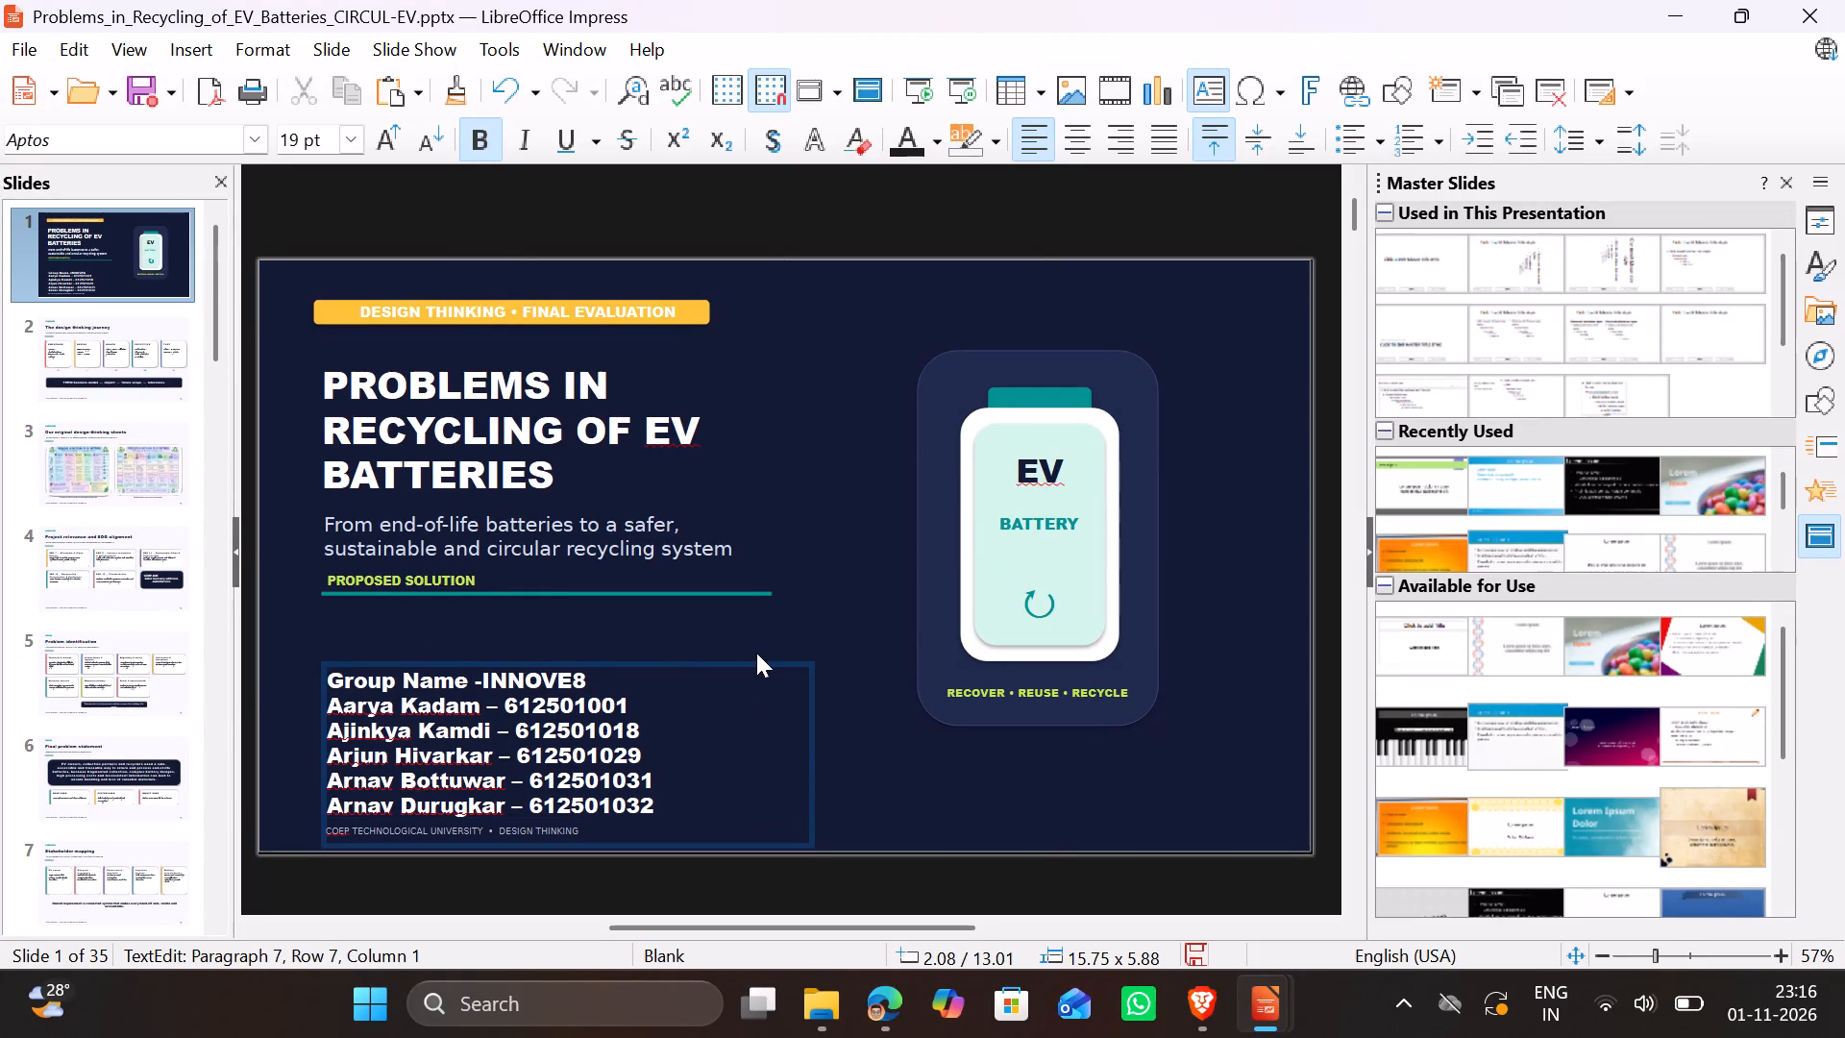
pyautogui.moveTo(756, 669); pyautogui.dragTo(745, 612)
pyautogui.click(665, 743)
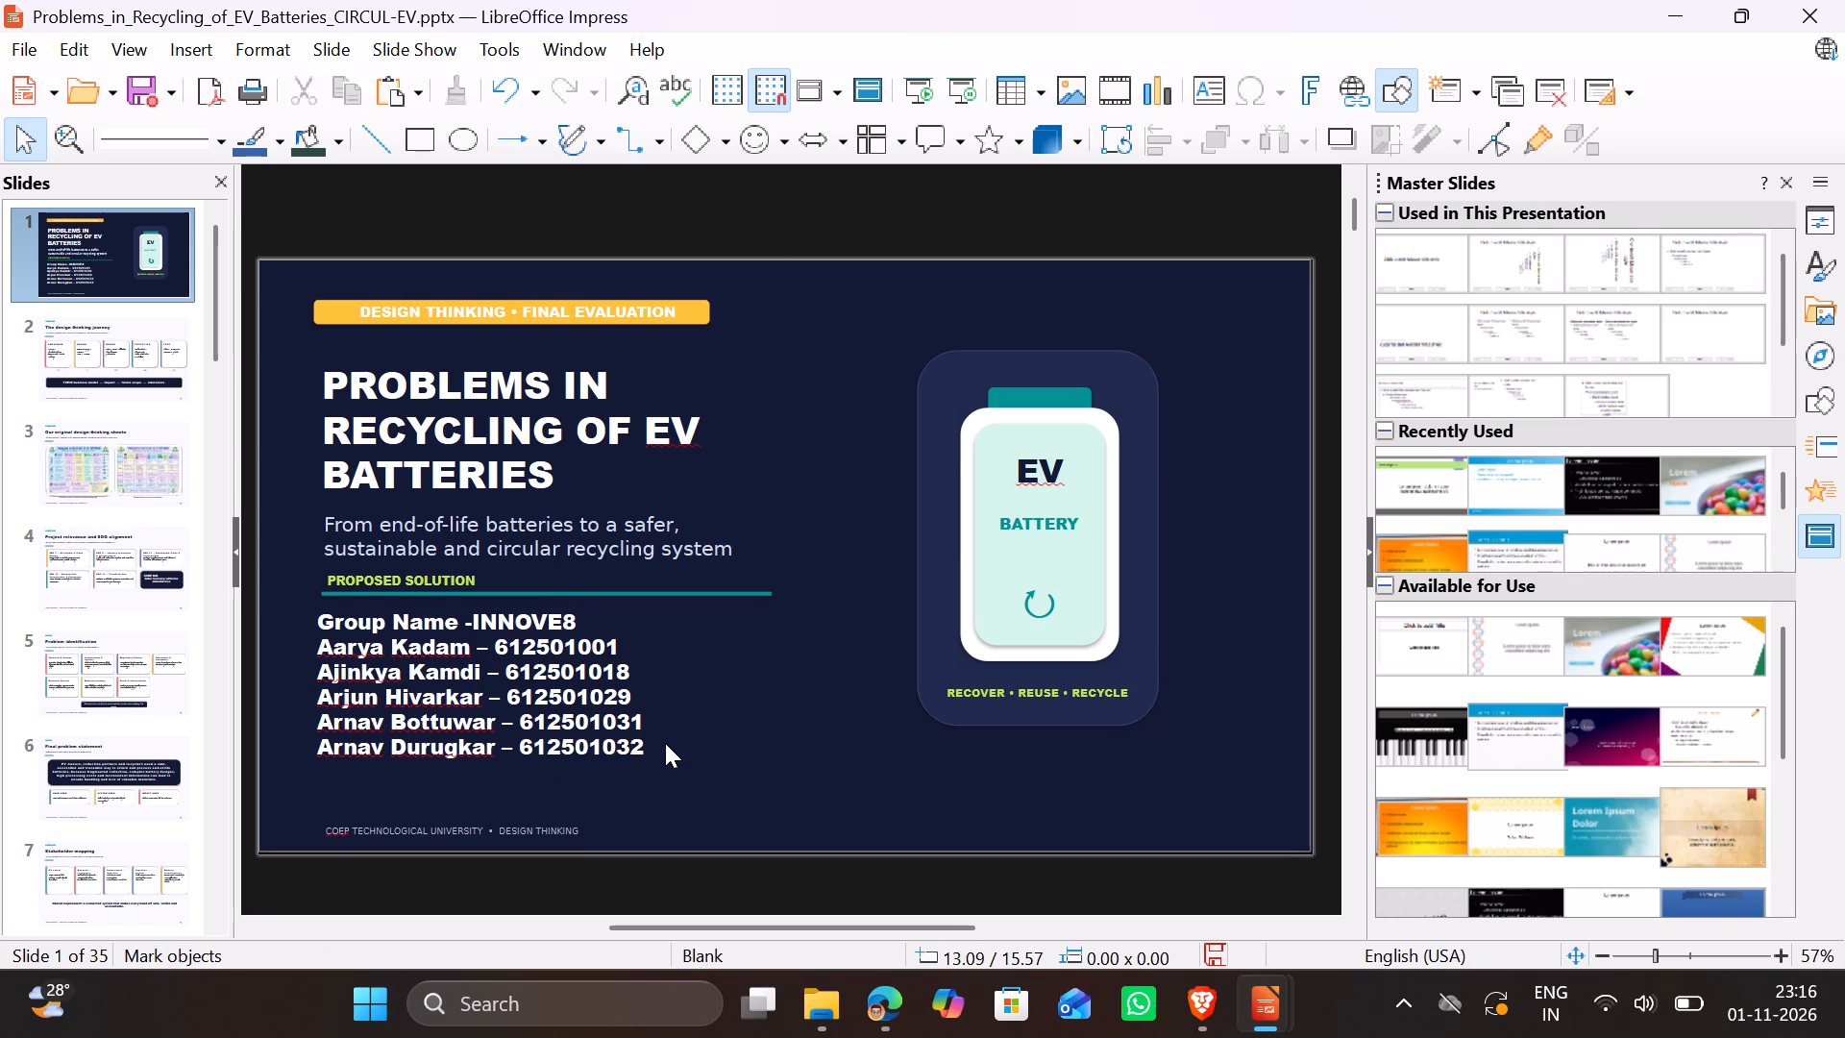
# Add the sixth group member's full name and student ID number on a new line below the fifth, separated by a spaced dash.
pyautogui.doubleClick(651, 746)
pyautogui.click(651, 746)
pyautogui.moveTo(651, 746); pyautogui.dragTo(663, 682)
pyautogui.doubleClick(663, 682)
pyautogui.doubleClick(530, 677)
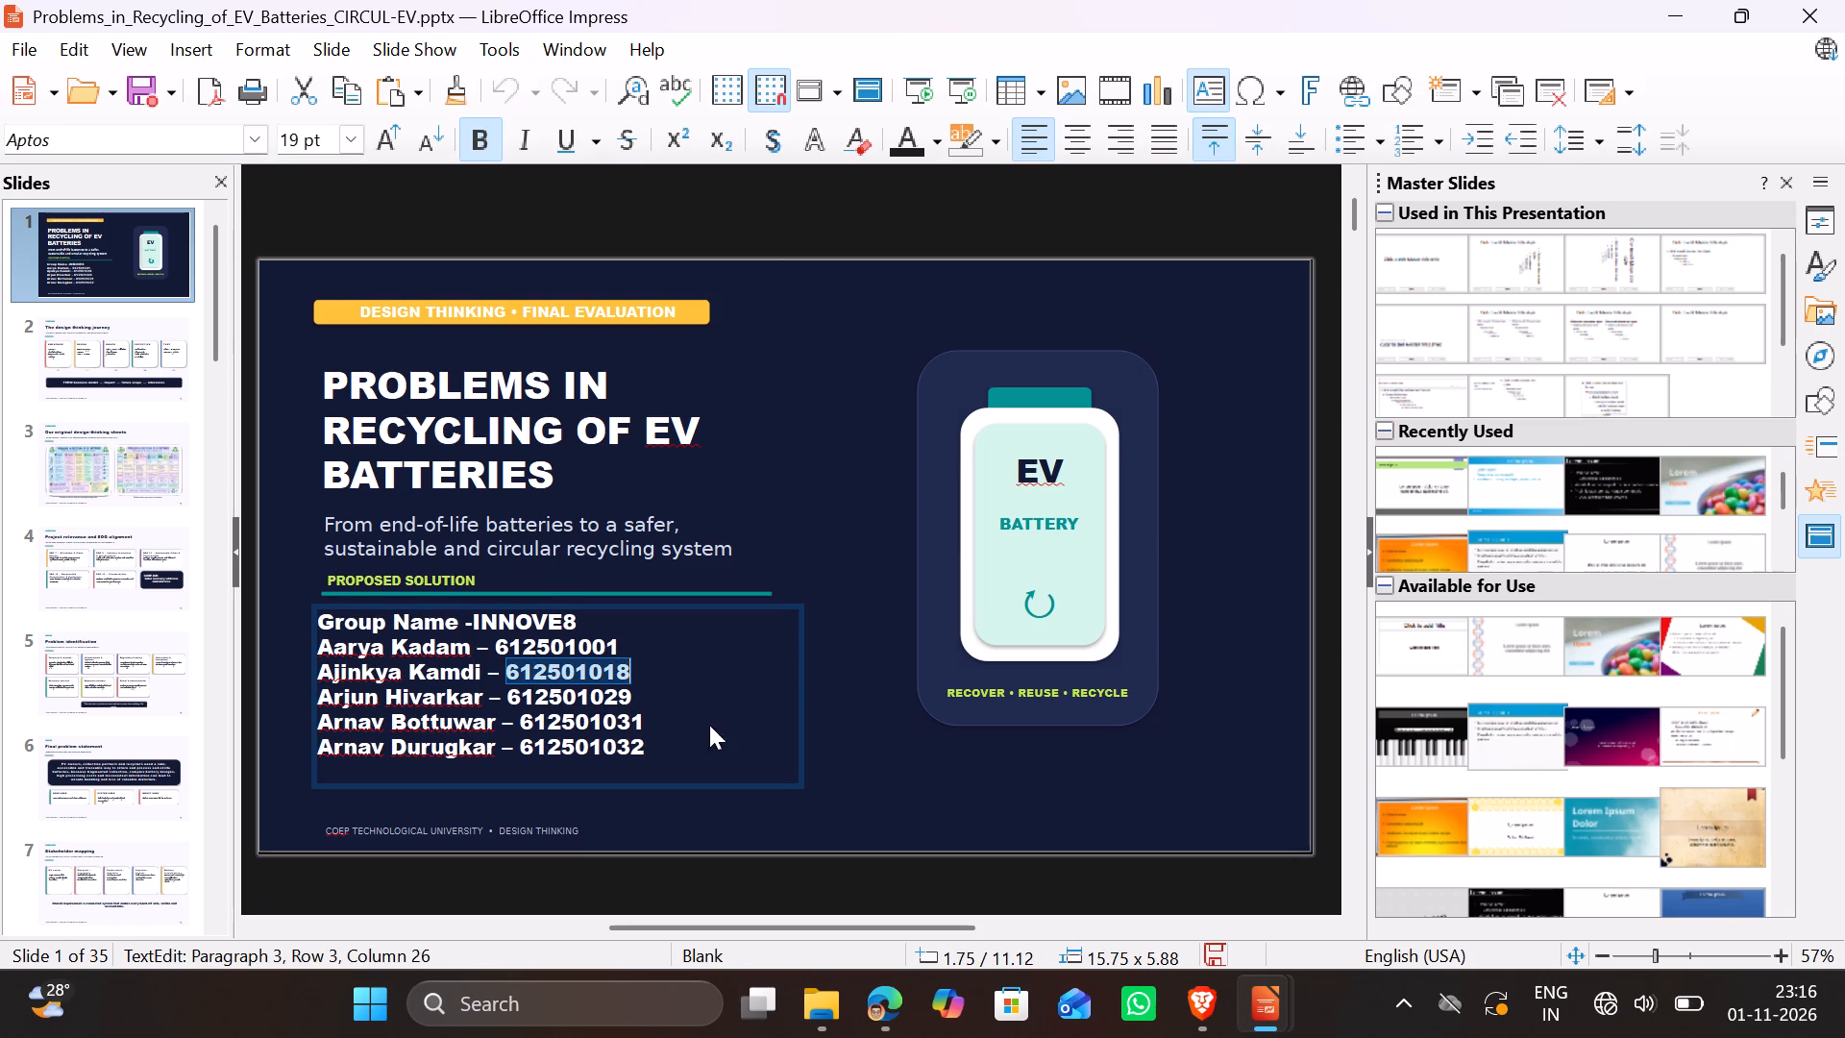
pyautogui.click(664, 755)
pyautogui.press('Return')
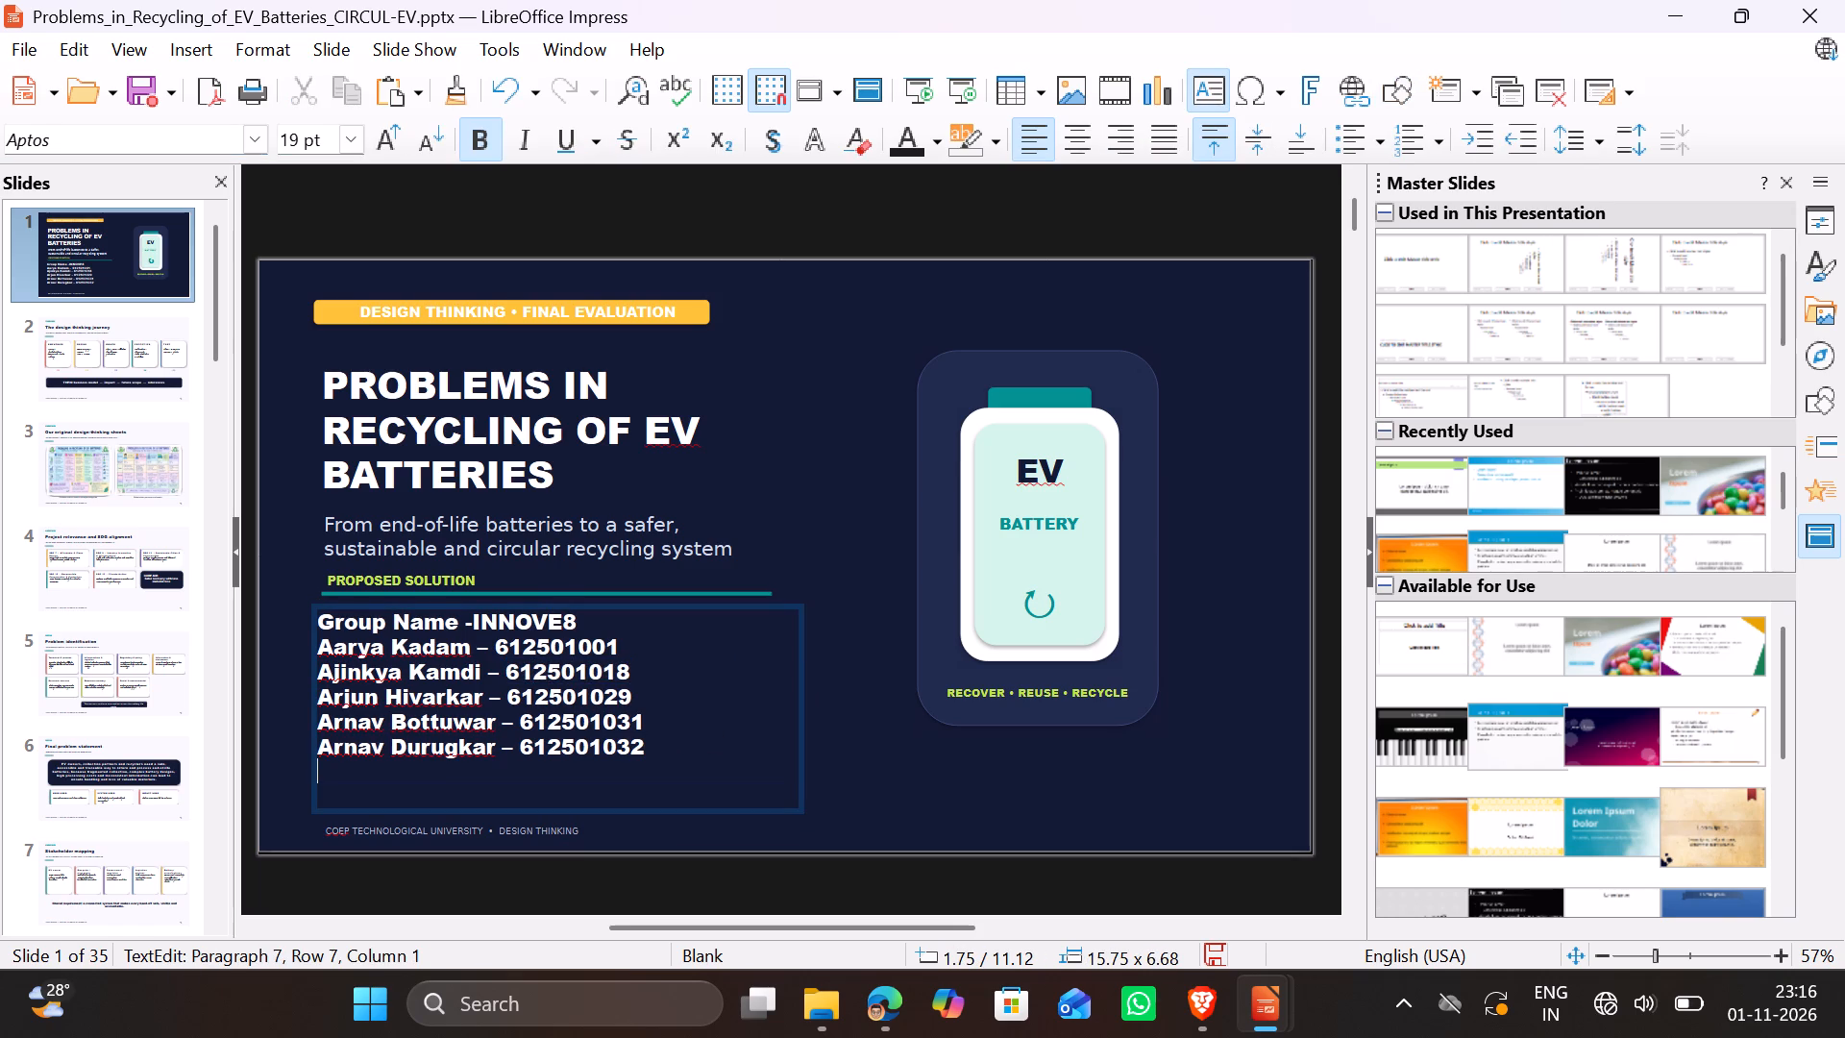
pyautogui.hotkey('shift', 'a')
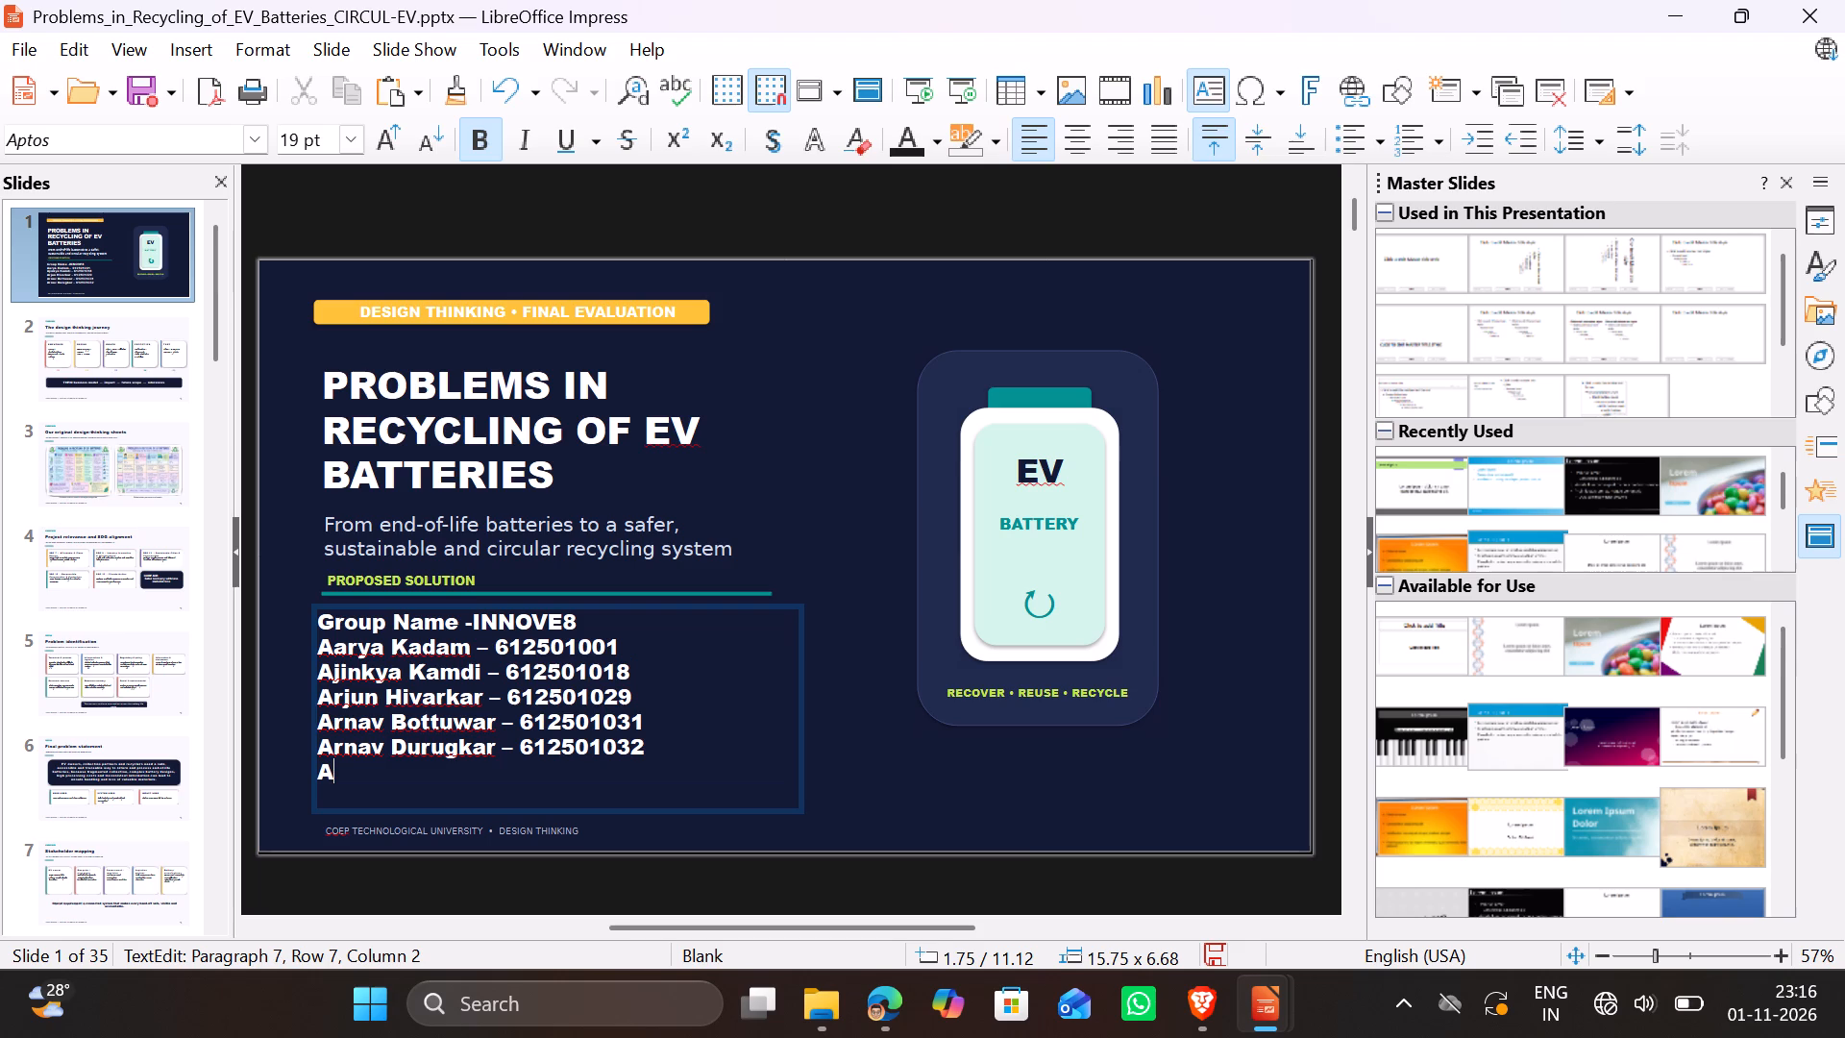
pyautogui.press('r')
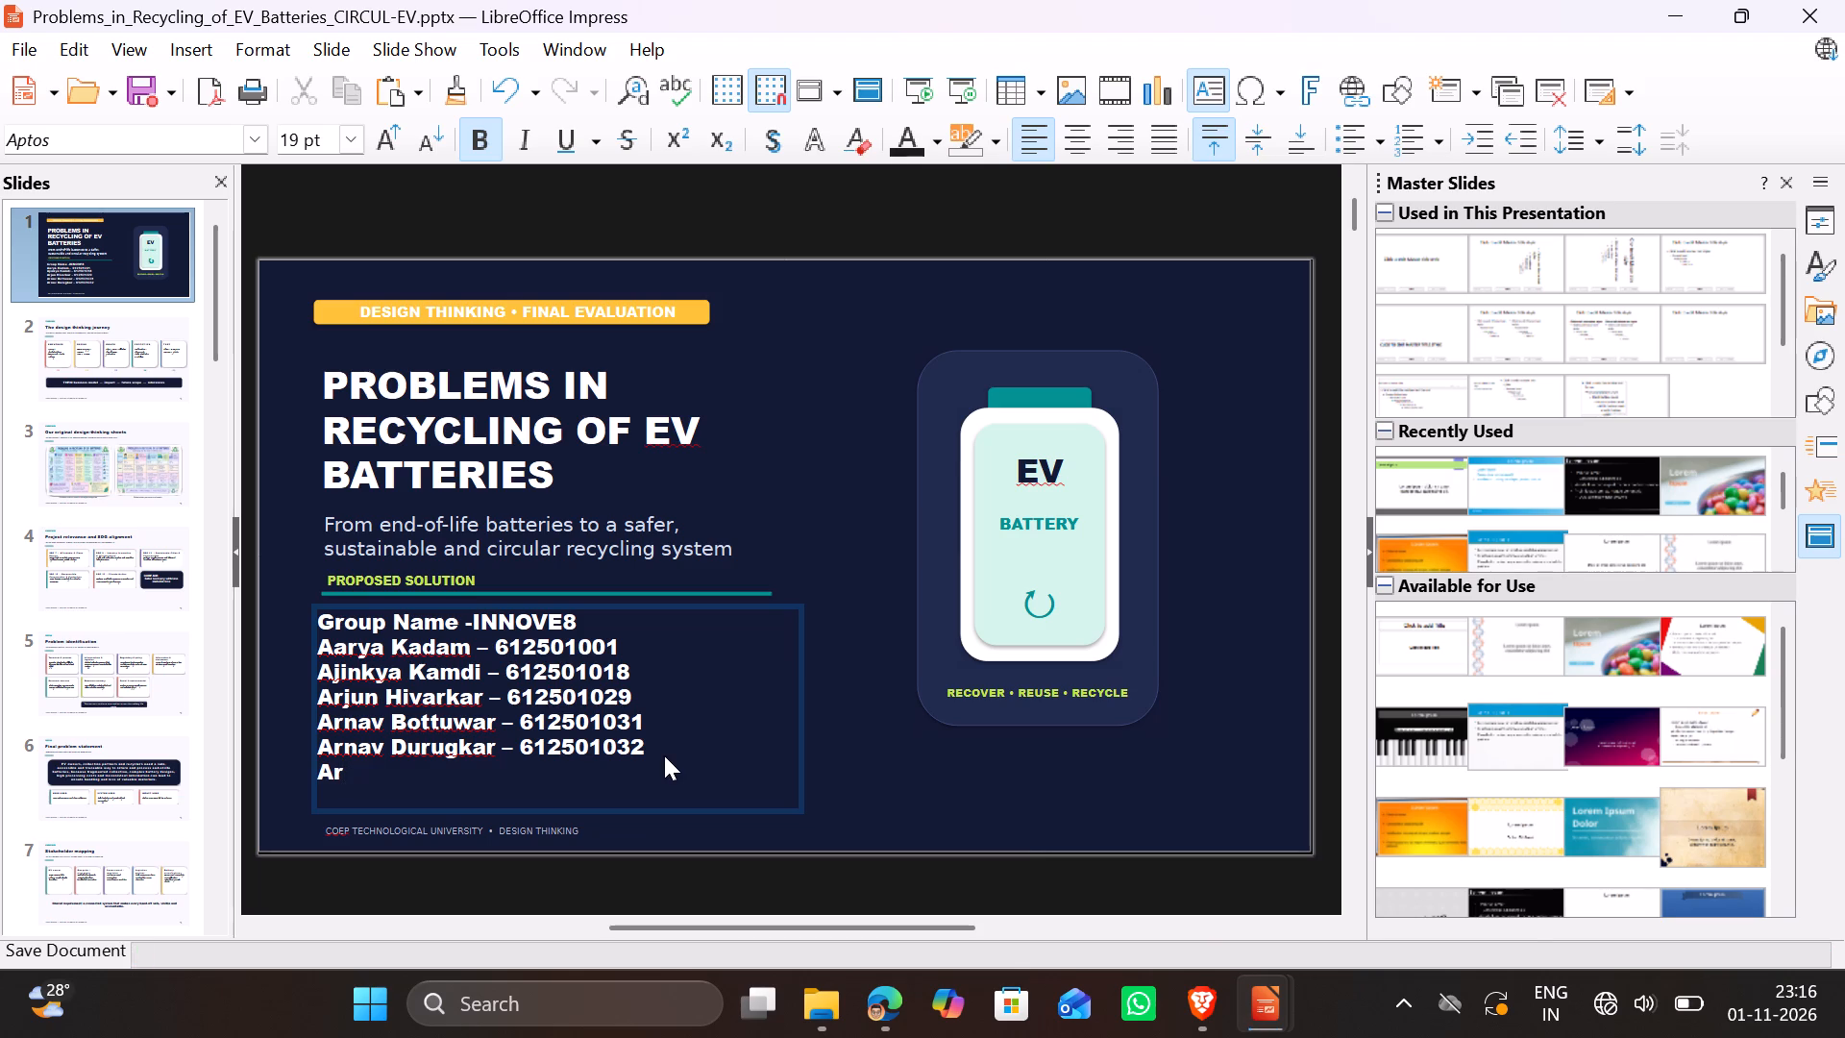
pyautogui.press('BackSpace')
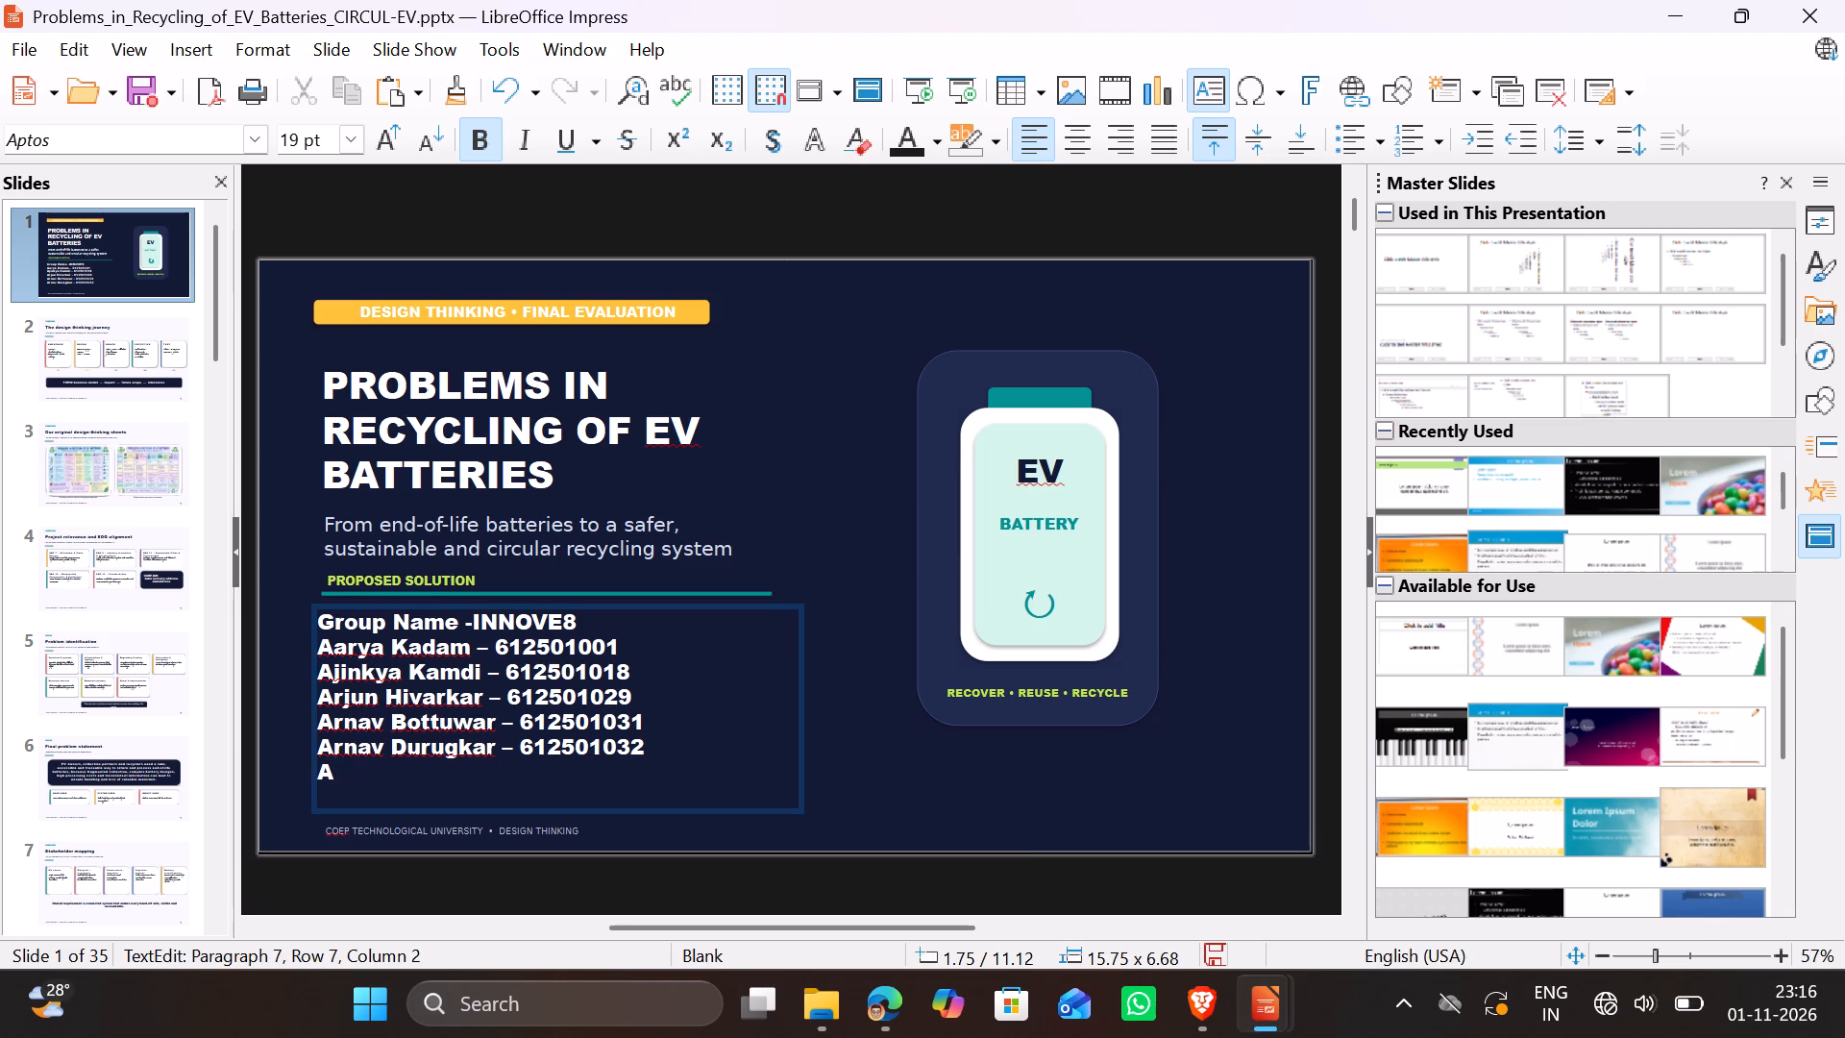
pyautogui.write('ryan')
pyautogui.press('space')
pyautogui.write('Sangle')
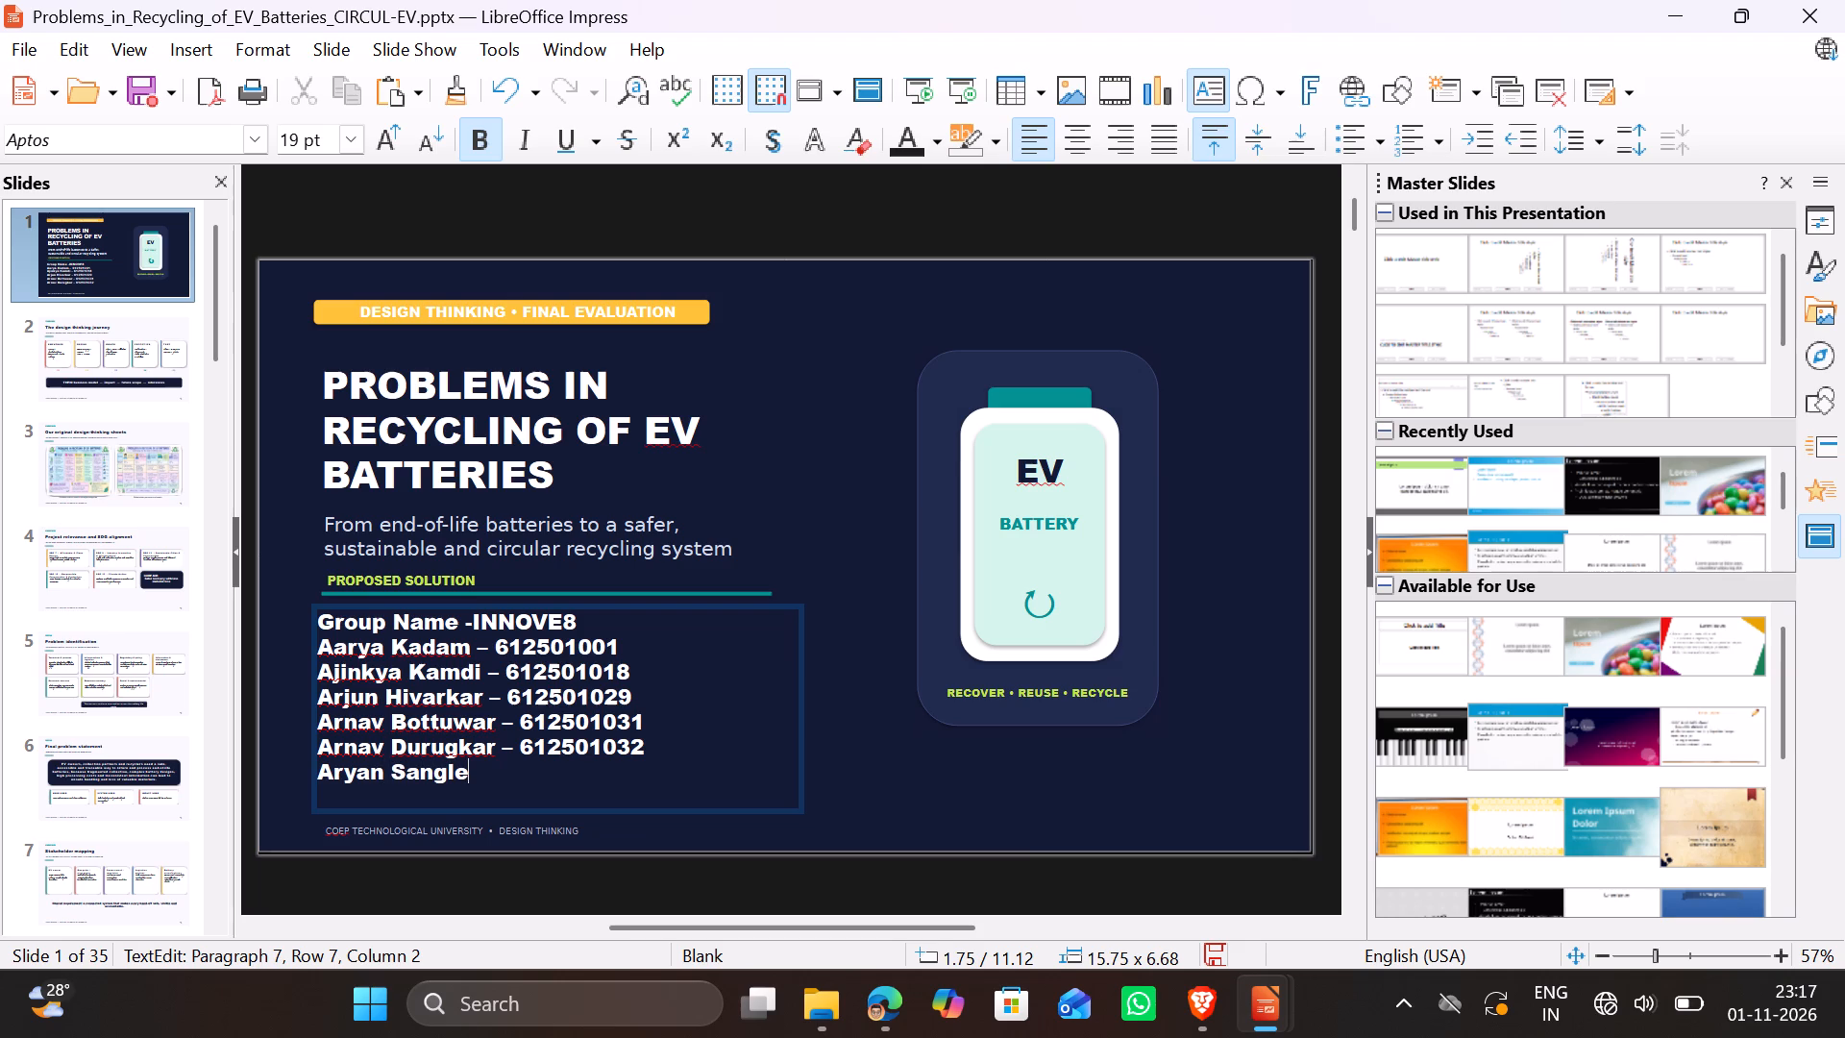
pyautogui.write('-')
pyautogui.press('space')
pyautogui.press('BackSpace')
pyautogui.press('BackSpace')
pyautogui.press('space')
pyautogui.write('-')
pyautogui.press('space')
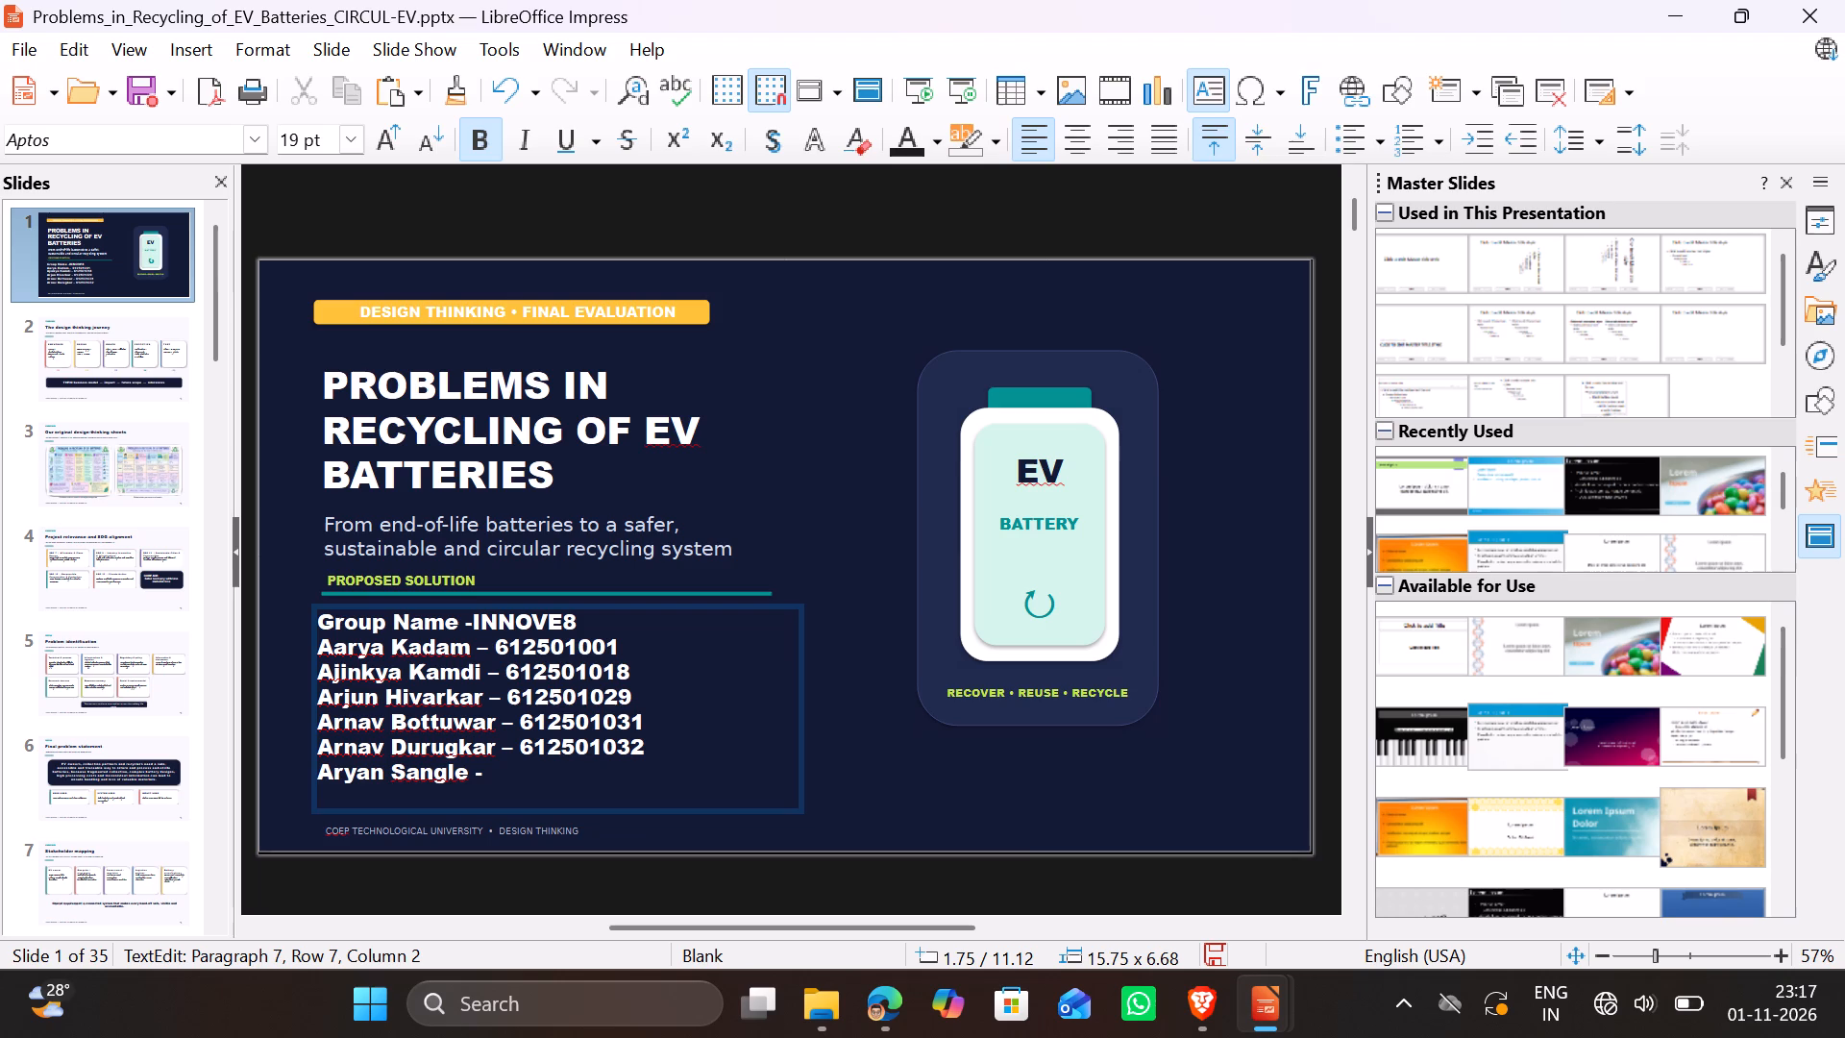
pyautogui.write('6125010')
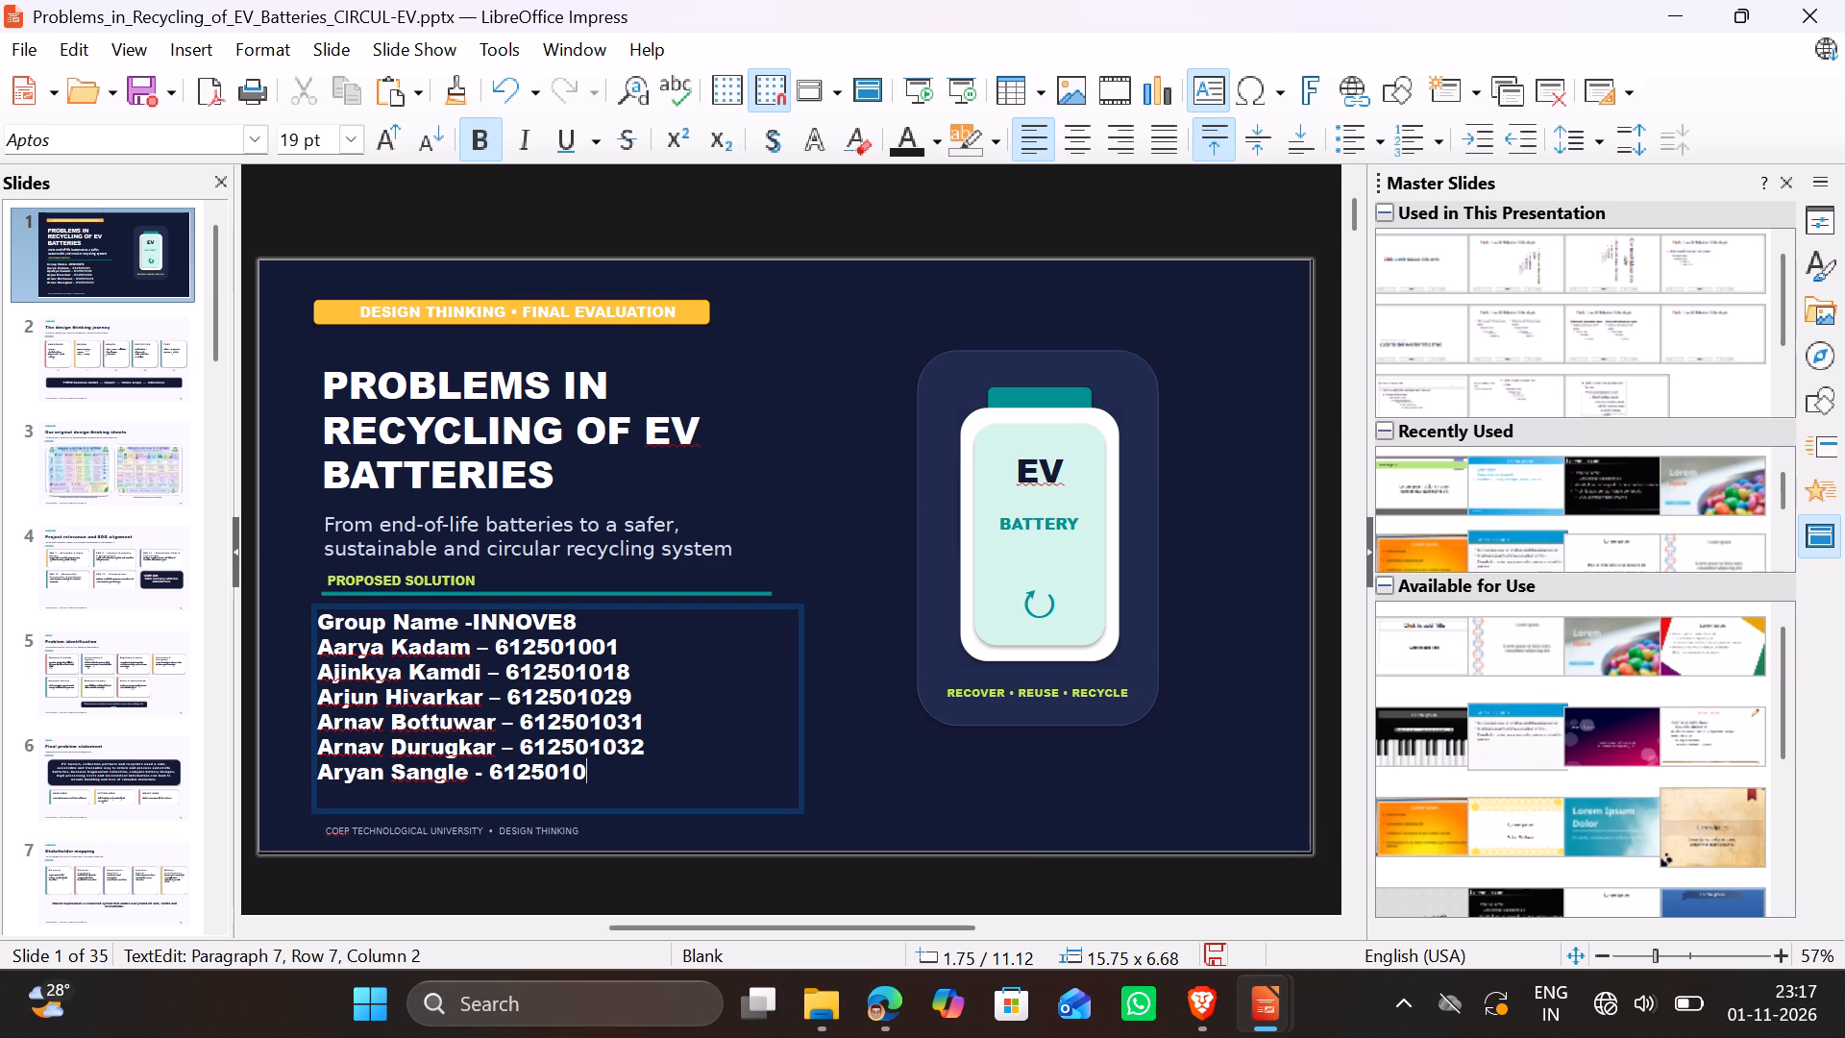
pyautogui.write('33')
# Add the seventh group member's full name and student ID number on the next line, separated by a spaced dash.
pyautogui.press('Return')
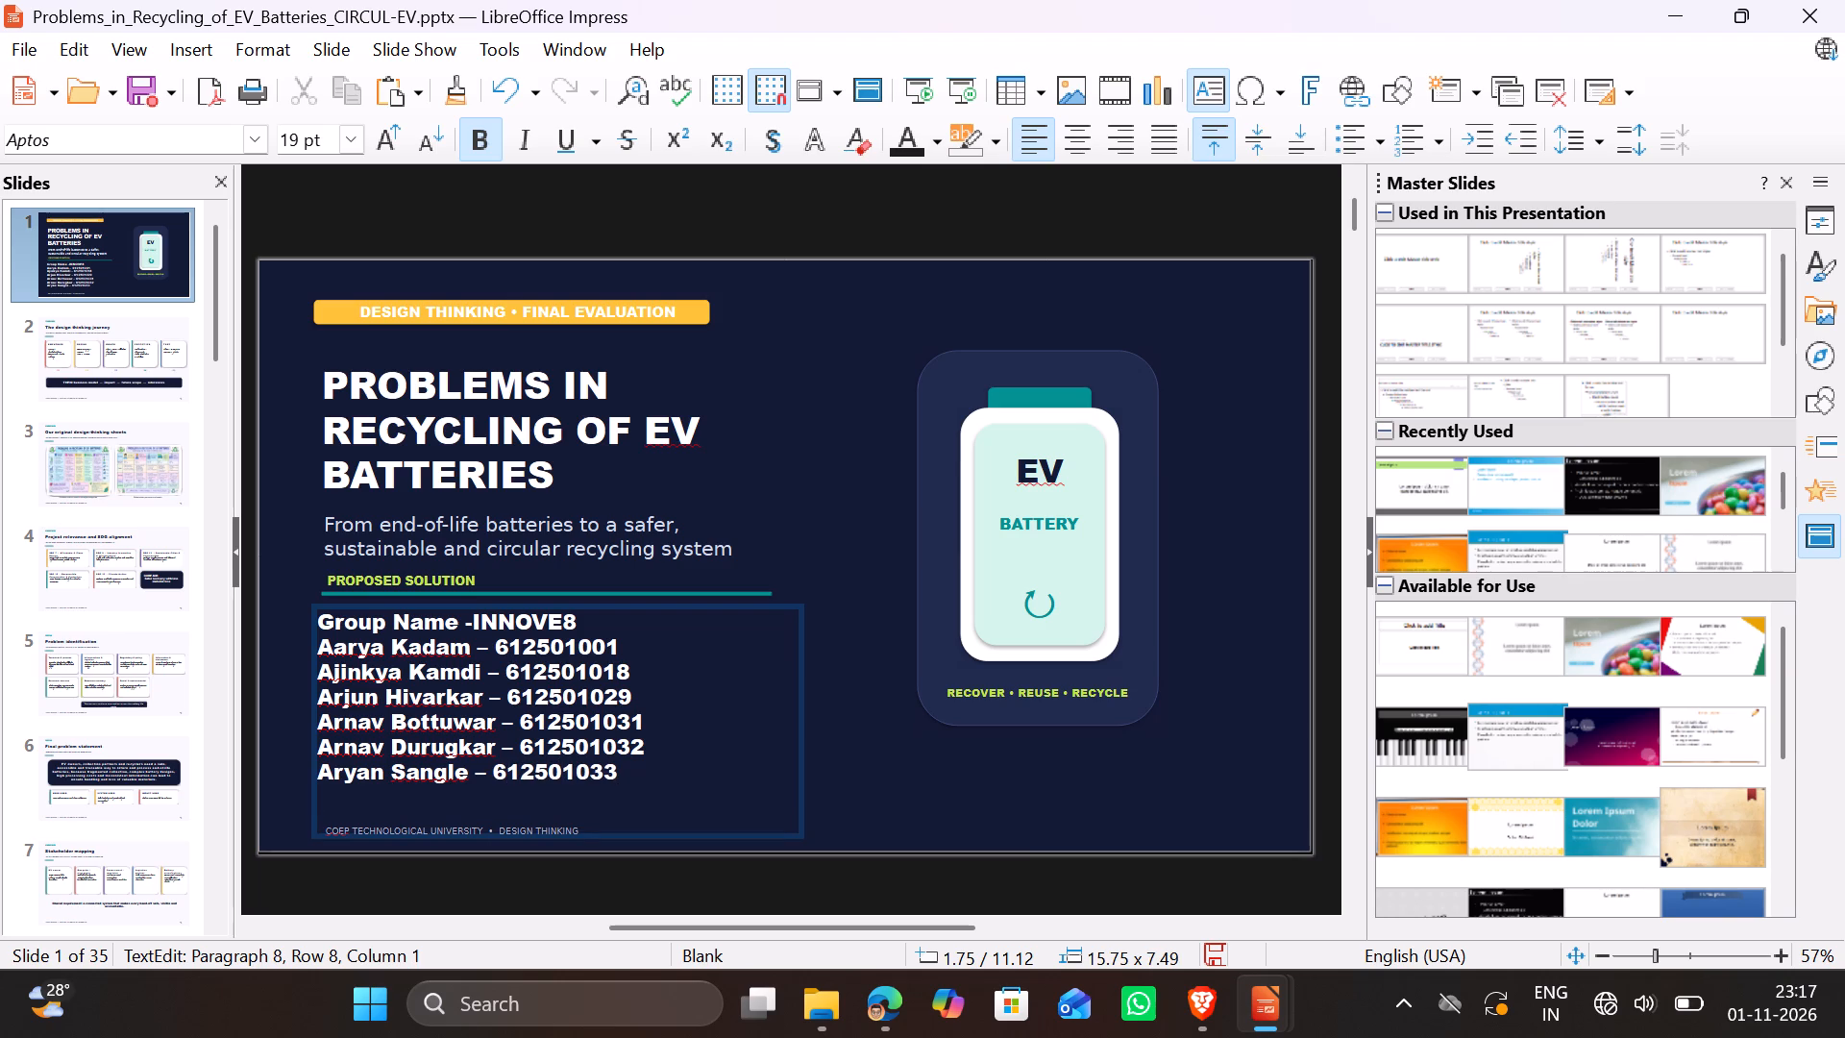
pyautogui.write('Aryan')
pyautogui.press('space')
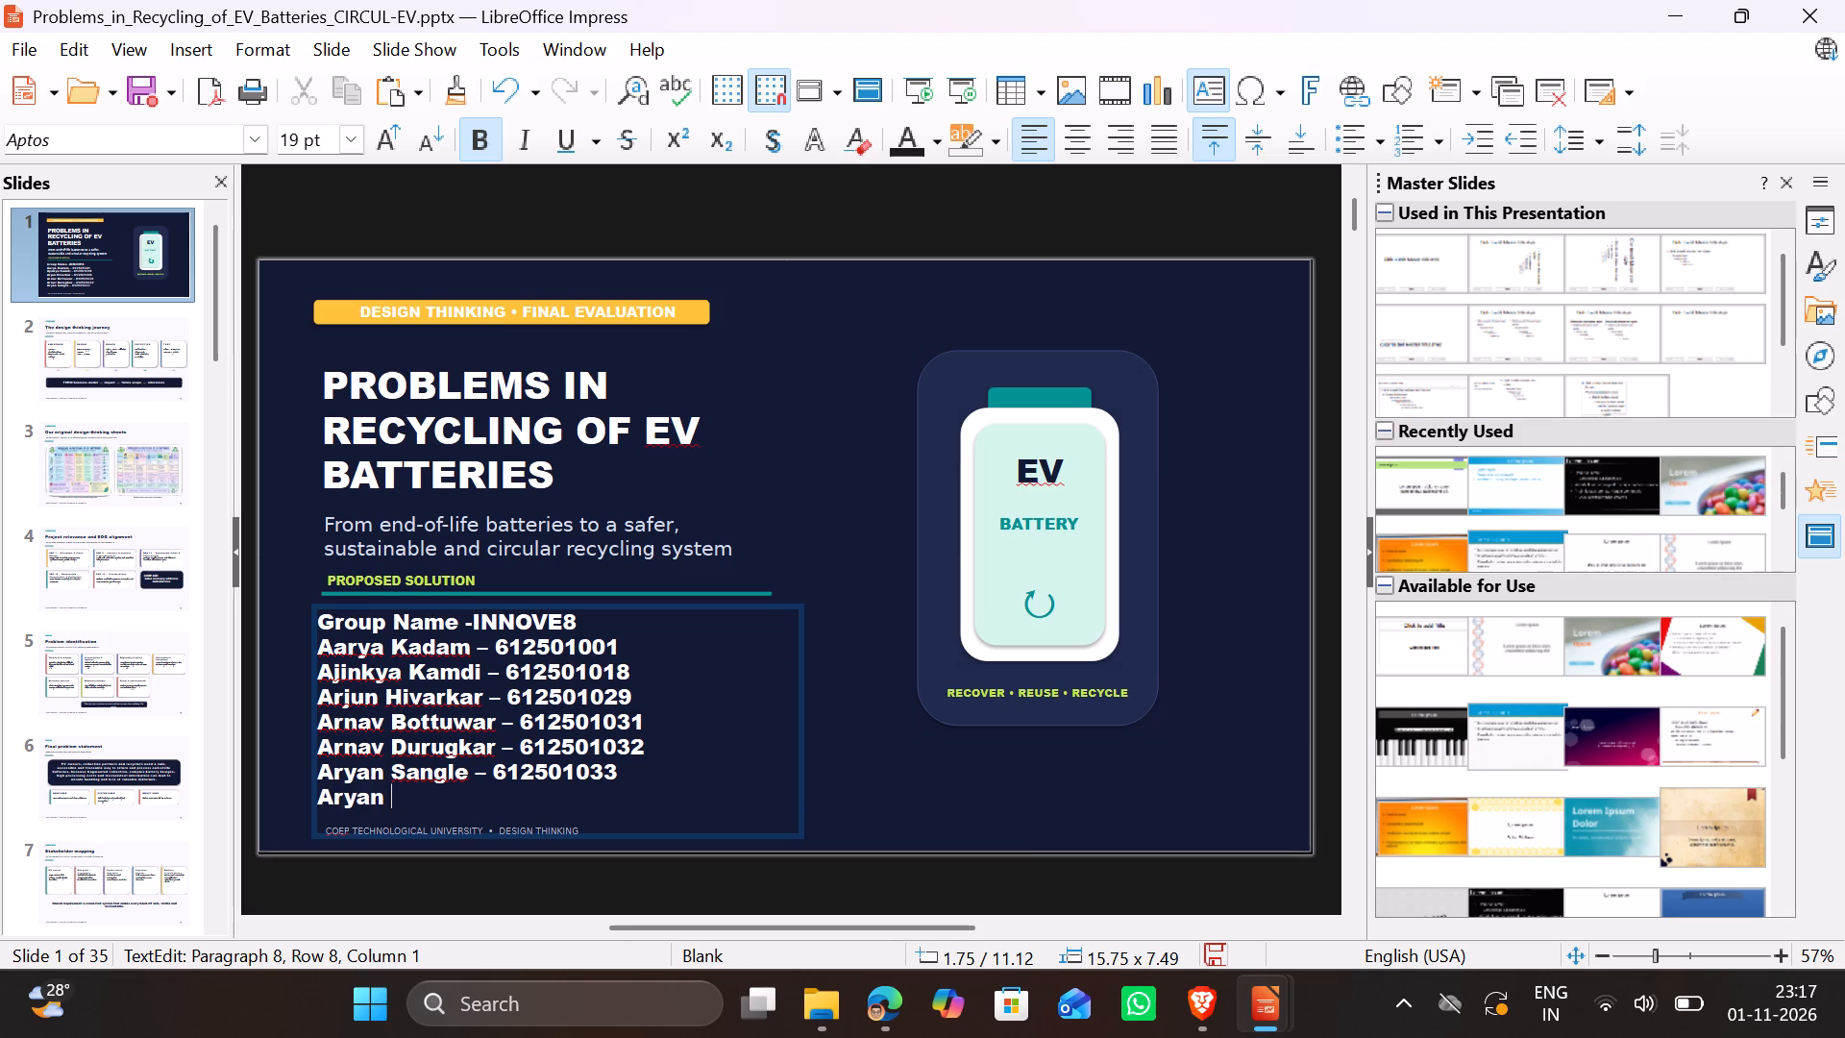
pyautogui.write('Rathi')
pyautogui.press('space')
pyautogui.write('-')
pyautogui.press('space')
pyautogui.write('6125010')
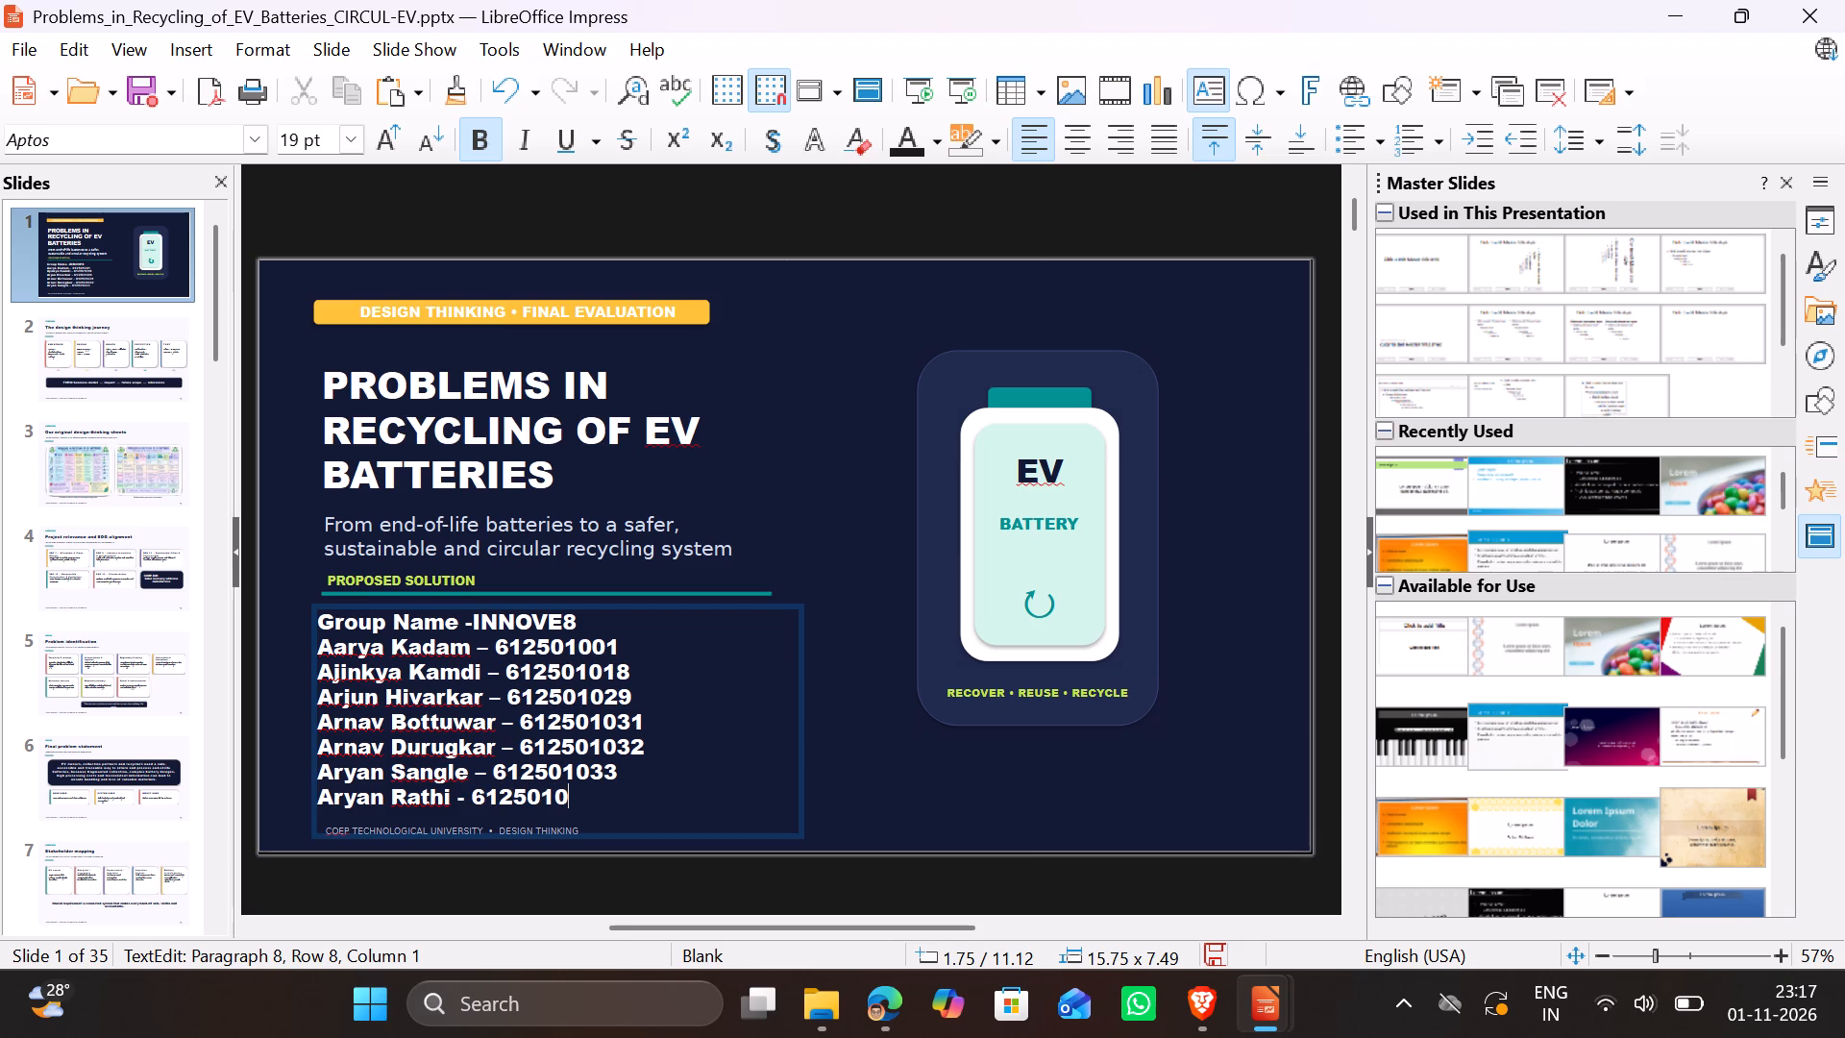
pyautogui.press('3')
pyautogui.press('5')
# Add the eighth group member's full name and student ID number on the next line, separated by a spaced dash.
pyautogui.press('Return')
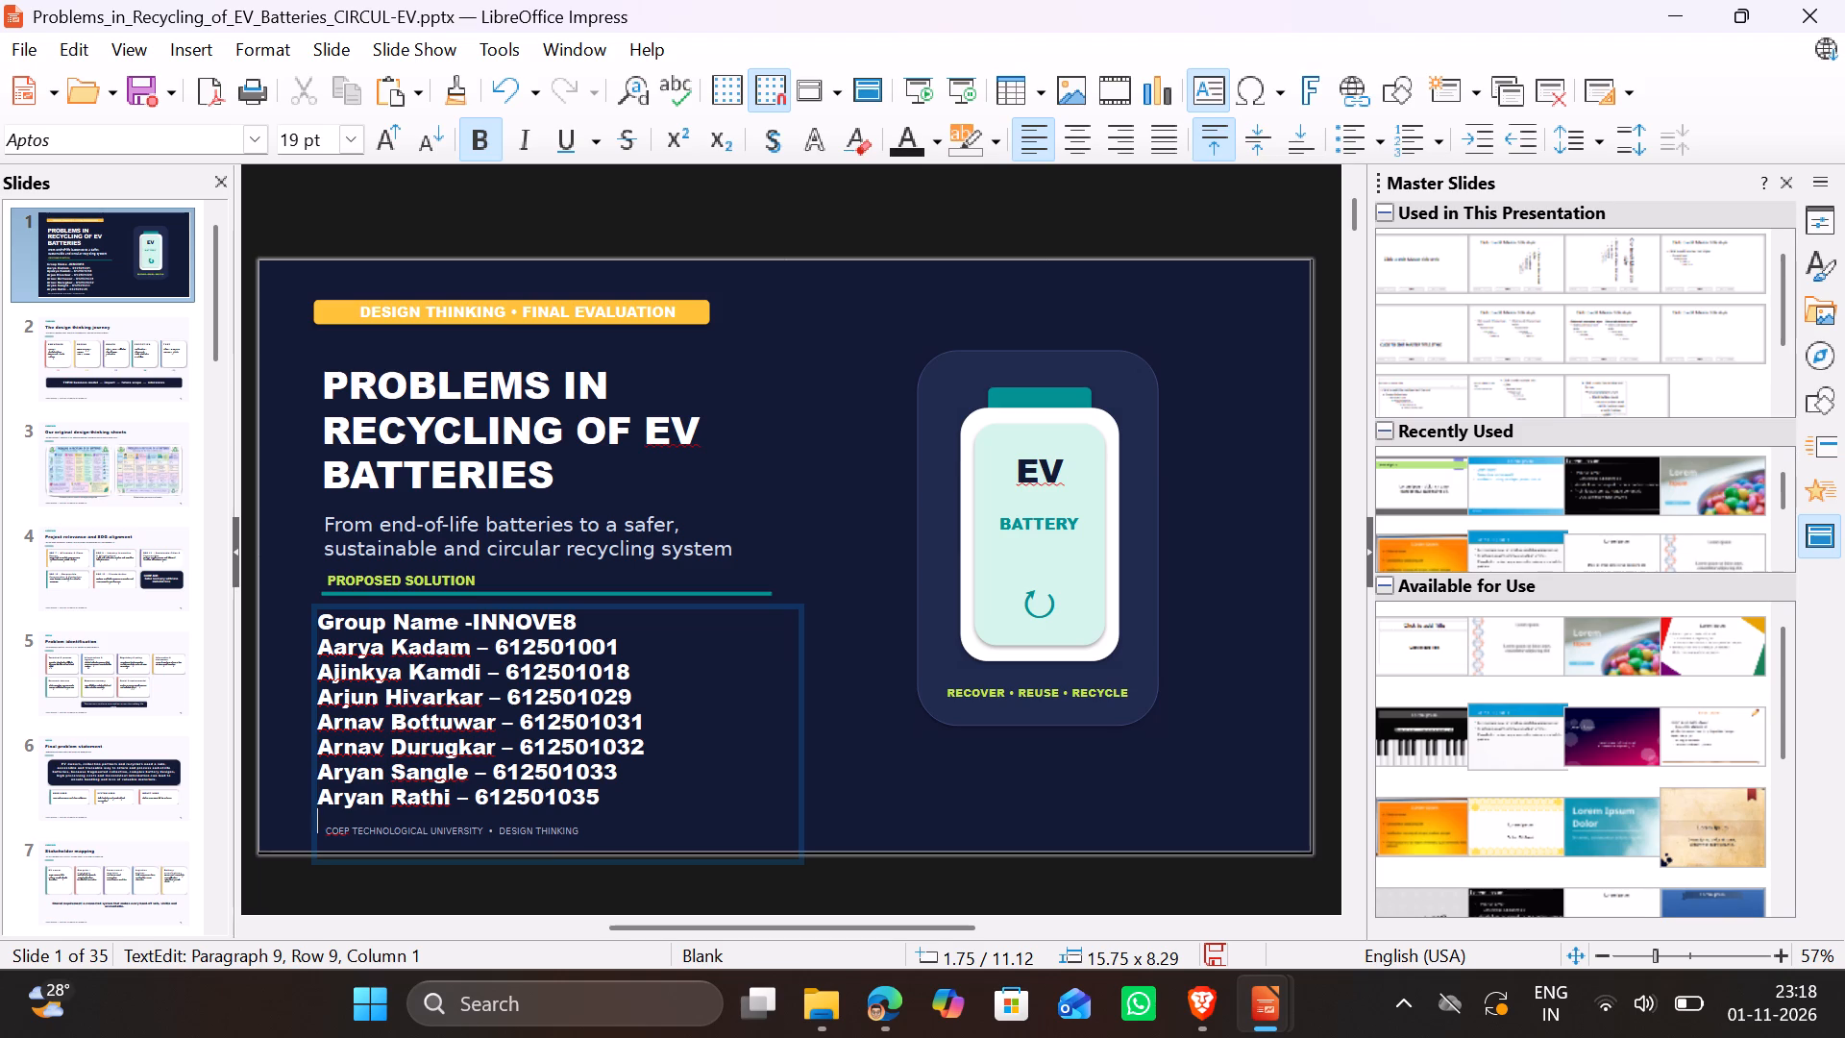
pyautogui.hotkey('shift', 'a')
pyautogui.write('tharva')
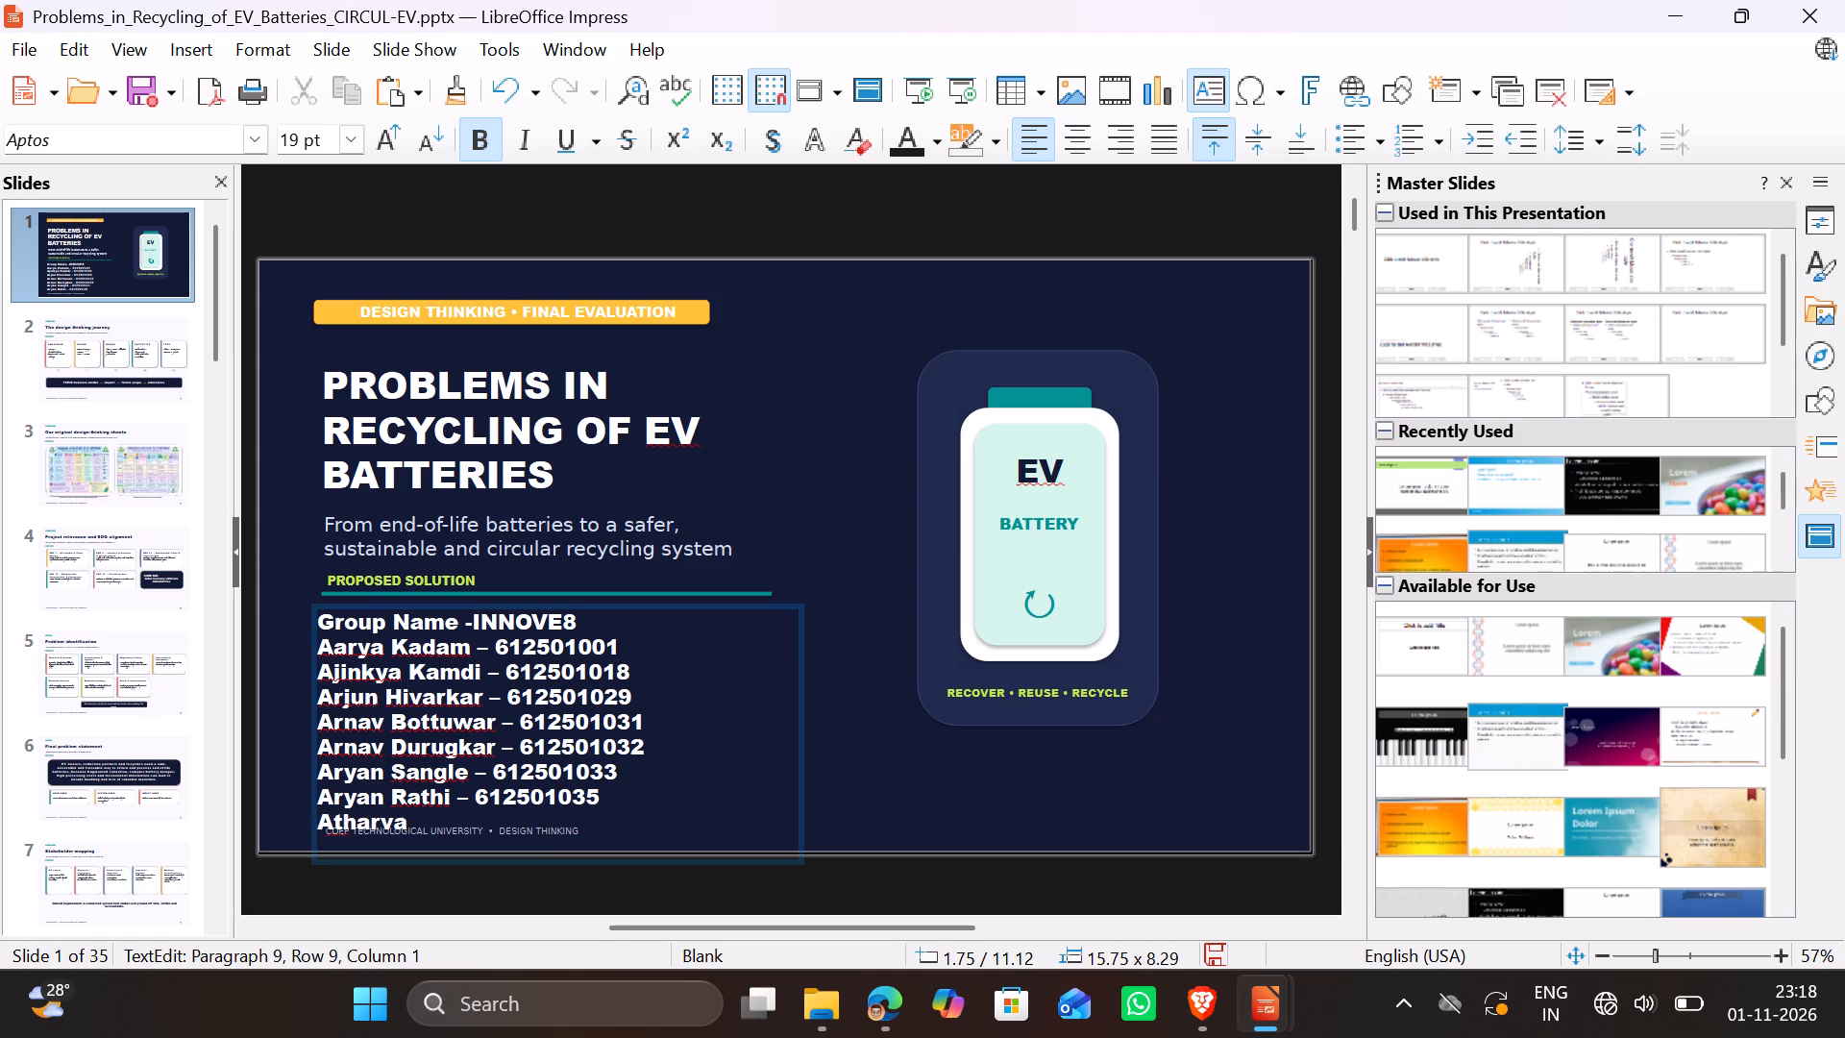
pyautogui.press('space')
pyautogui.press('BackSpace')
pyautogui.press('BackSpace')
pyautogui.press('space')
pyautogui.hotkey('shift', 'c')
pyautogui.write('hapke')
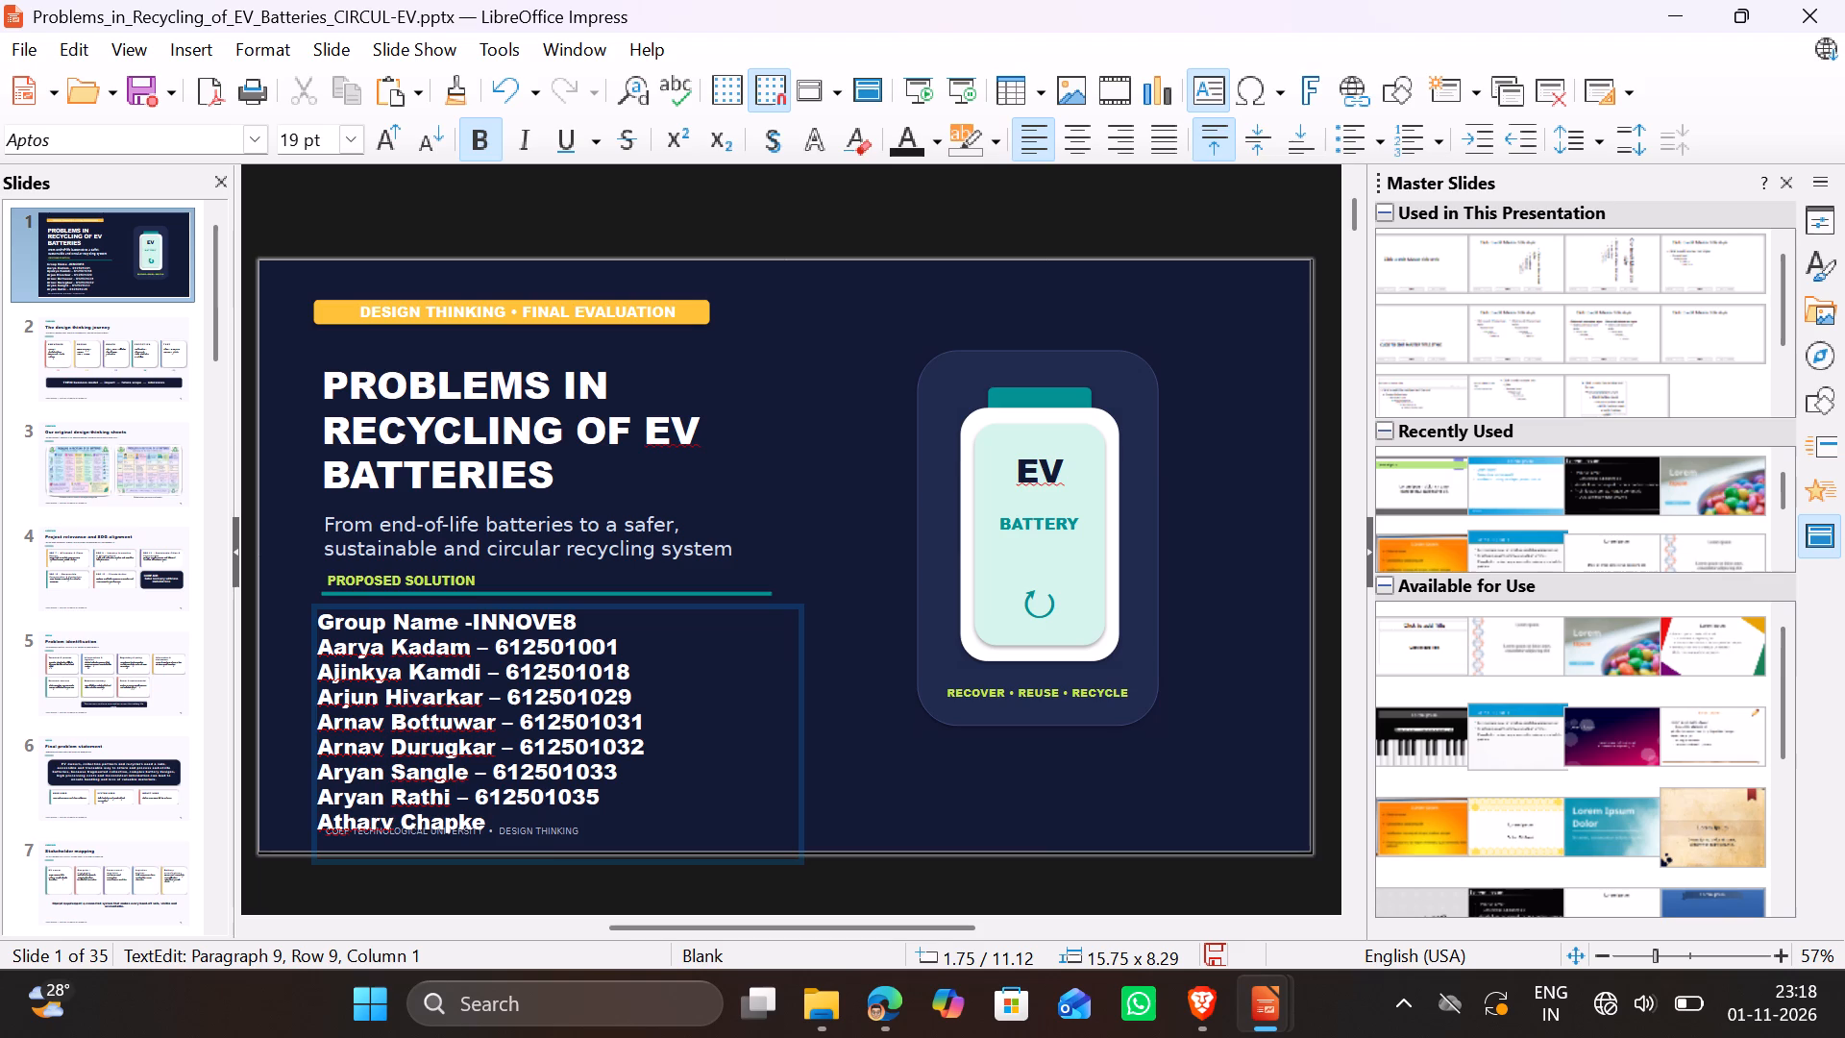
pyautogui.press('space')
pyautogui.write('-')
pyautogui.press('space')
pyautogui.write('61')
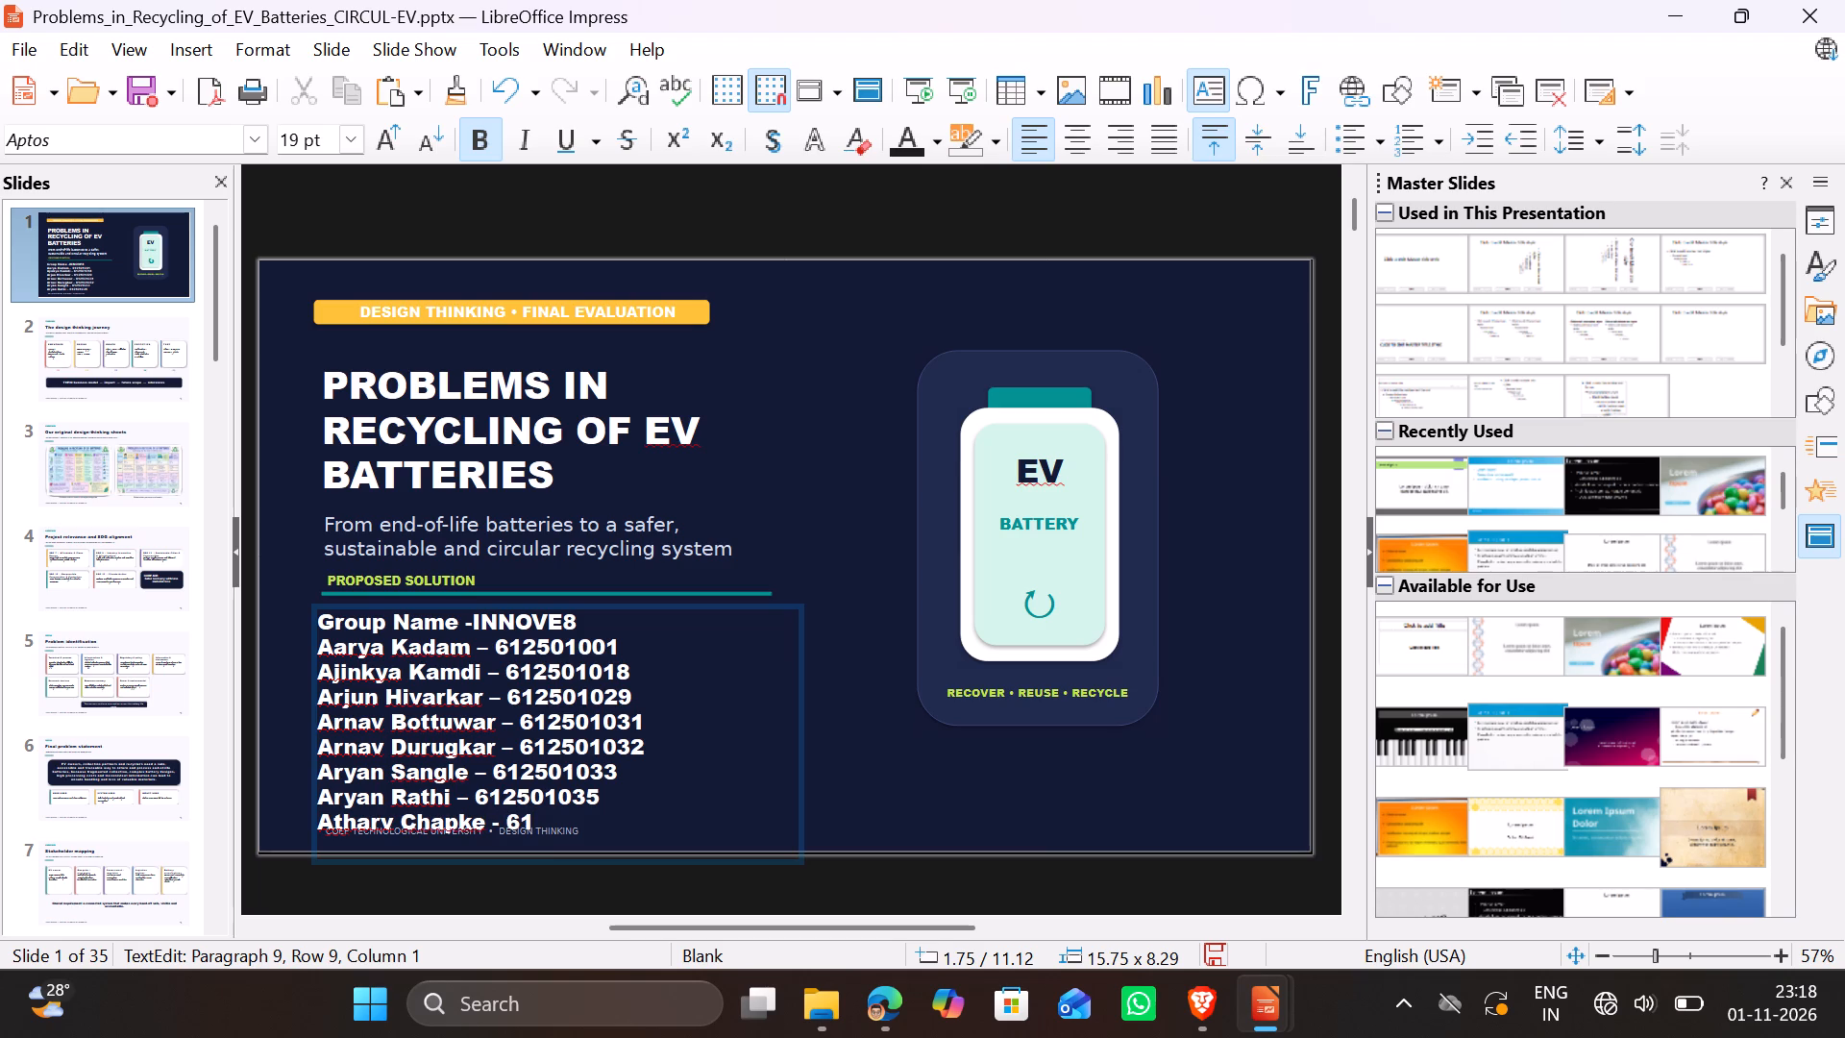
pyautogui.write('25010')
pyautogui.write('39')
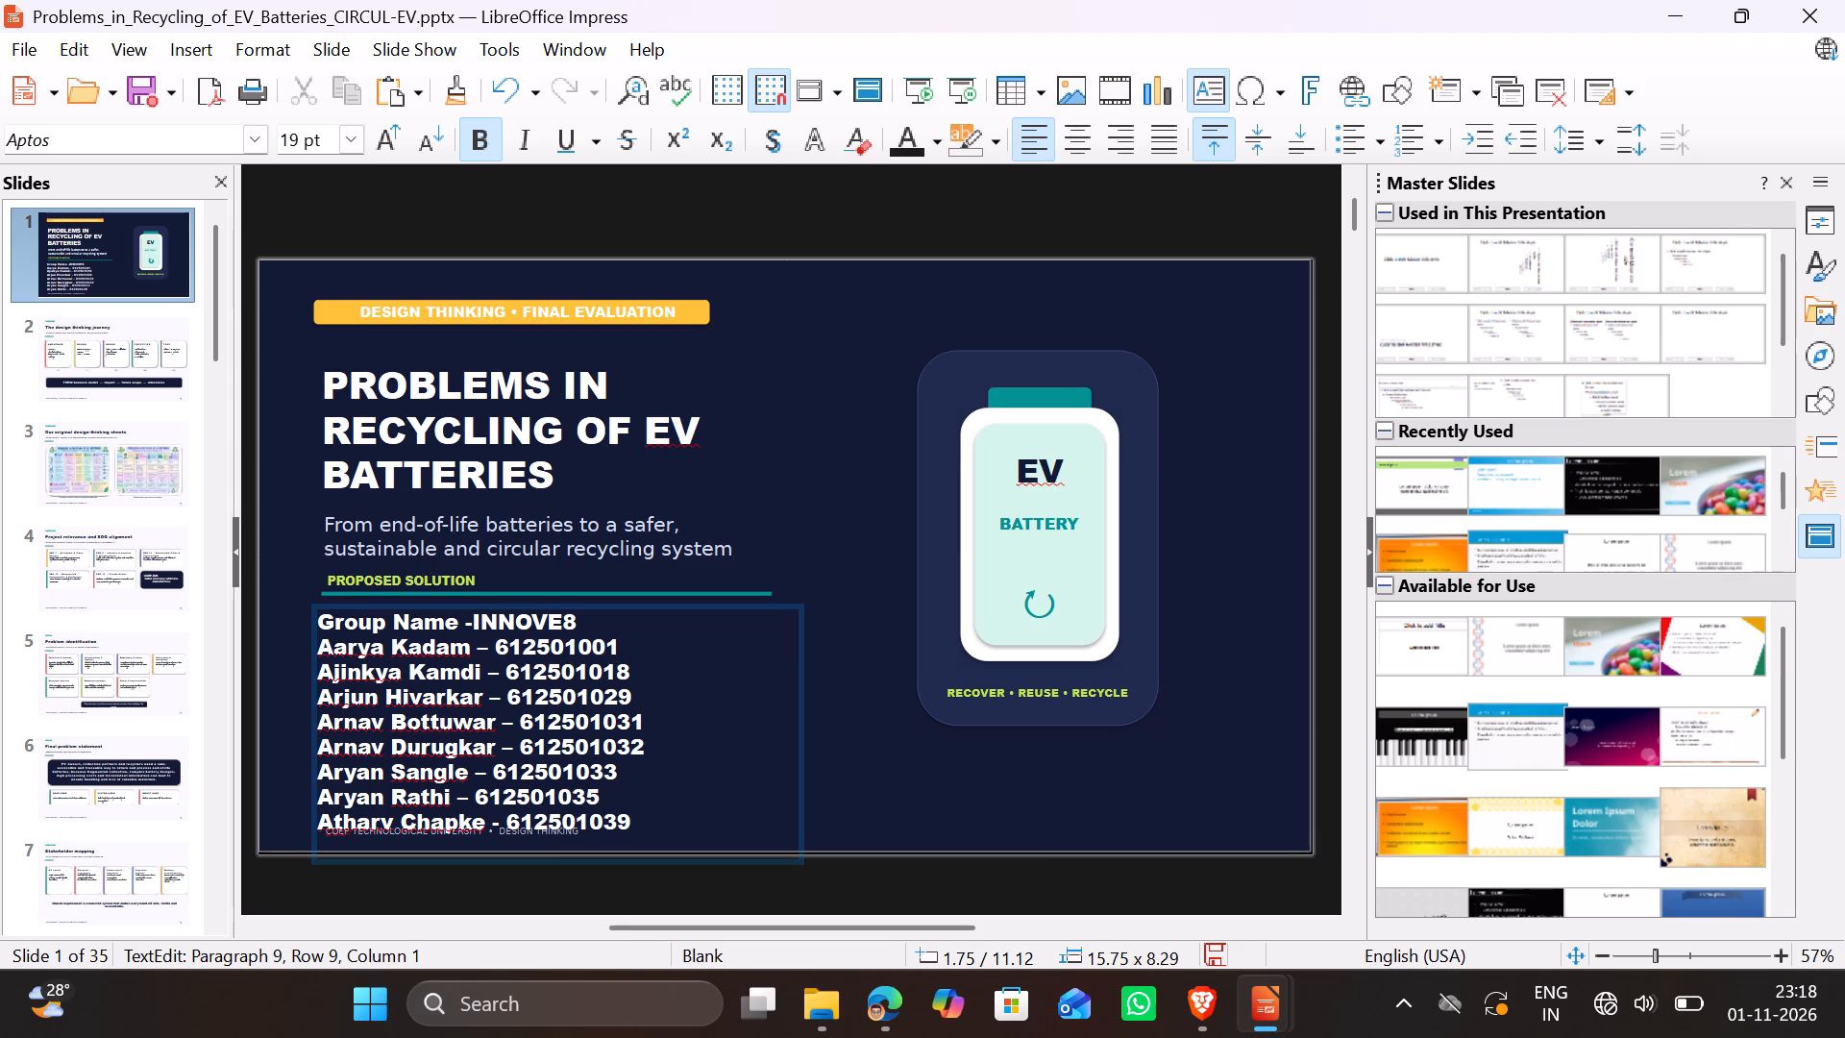
# Add the ninth group member's full name and student ID number on a new line below the eighth, separated by a spaced hyphen.
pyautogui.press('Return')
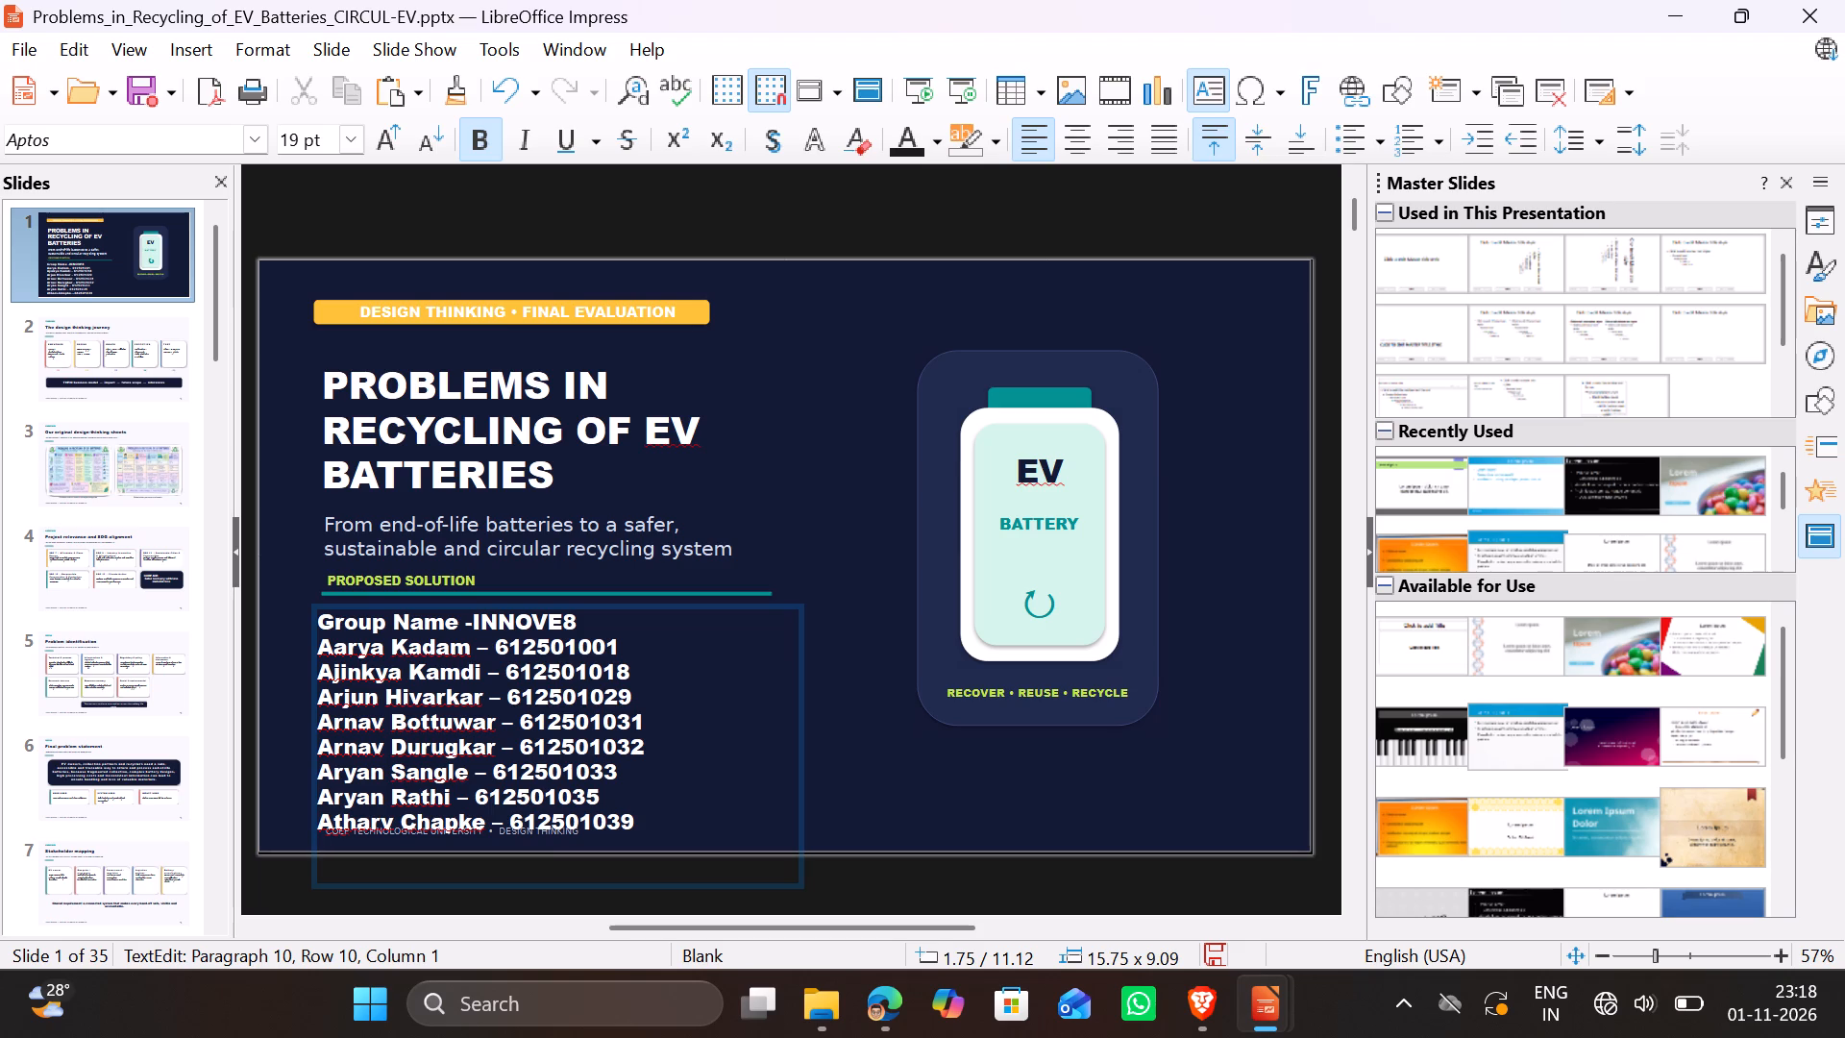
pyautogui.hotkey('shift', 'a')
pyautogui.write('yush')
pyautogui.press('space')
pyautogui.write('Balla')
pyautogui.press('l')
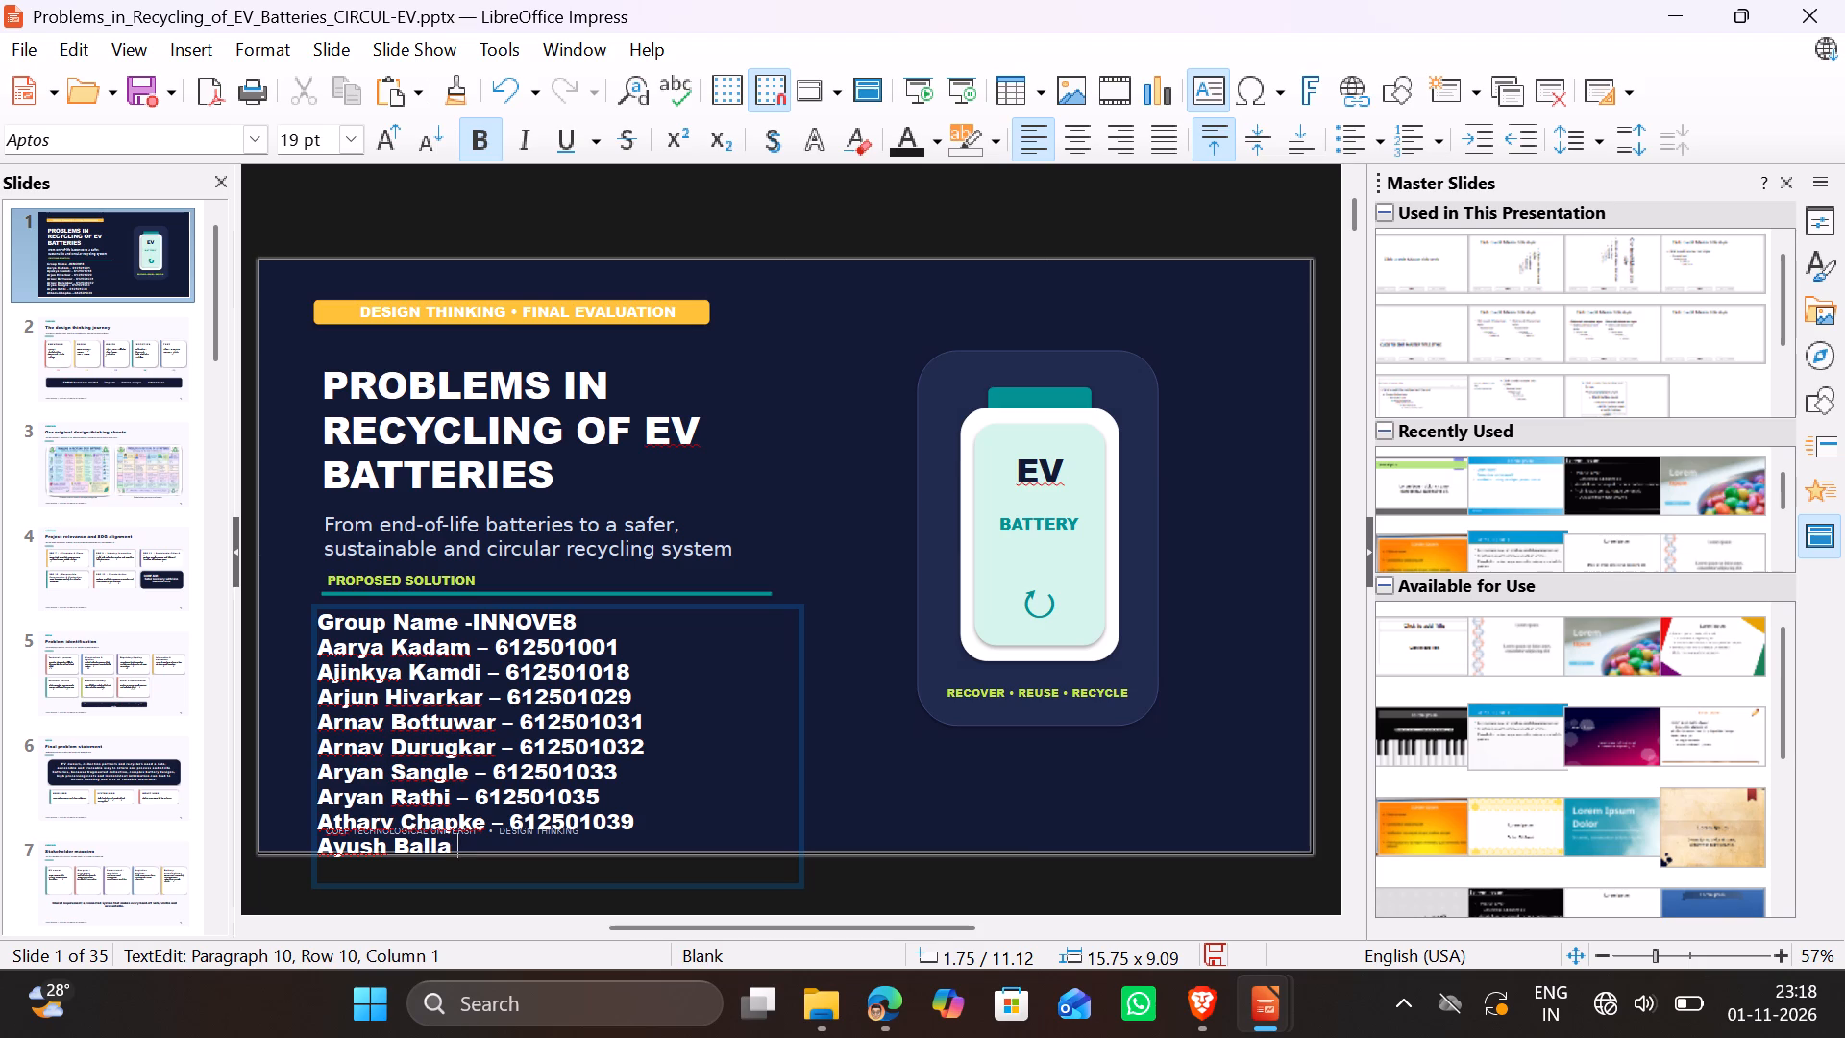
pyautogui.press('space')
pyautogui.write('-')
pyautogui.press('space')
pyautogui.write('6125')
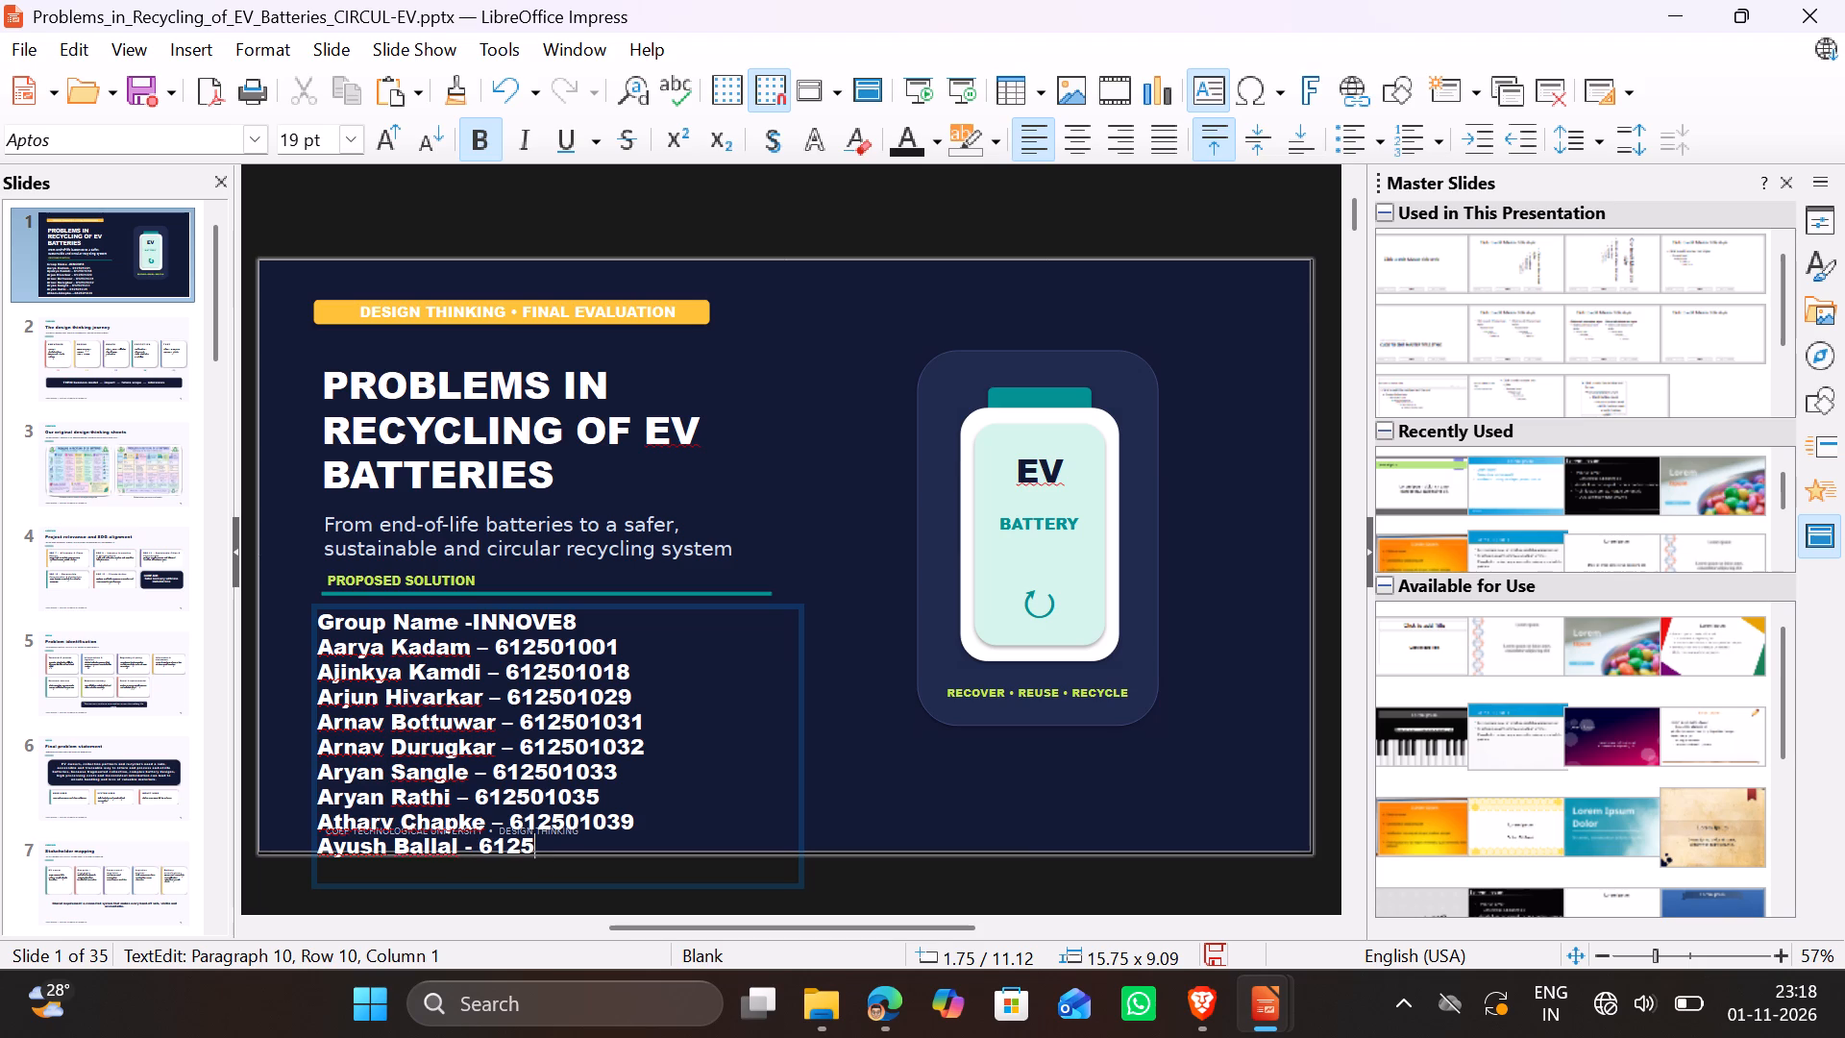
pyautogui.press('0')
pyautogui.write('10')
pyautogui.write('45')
# Set the font size of the nine member lines beneath the group name to 15 pt.
pyautogui.moveTo(322, 641); pyautogui.dragTo(492, 718)
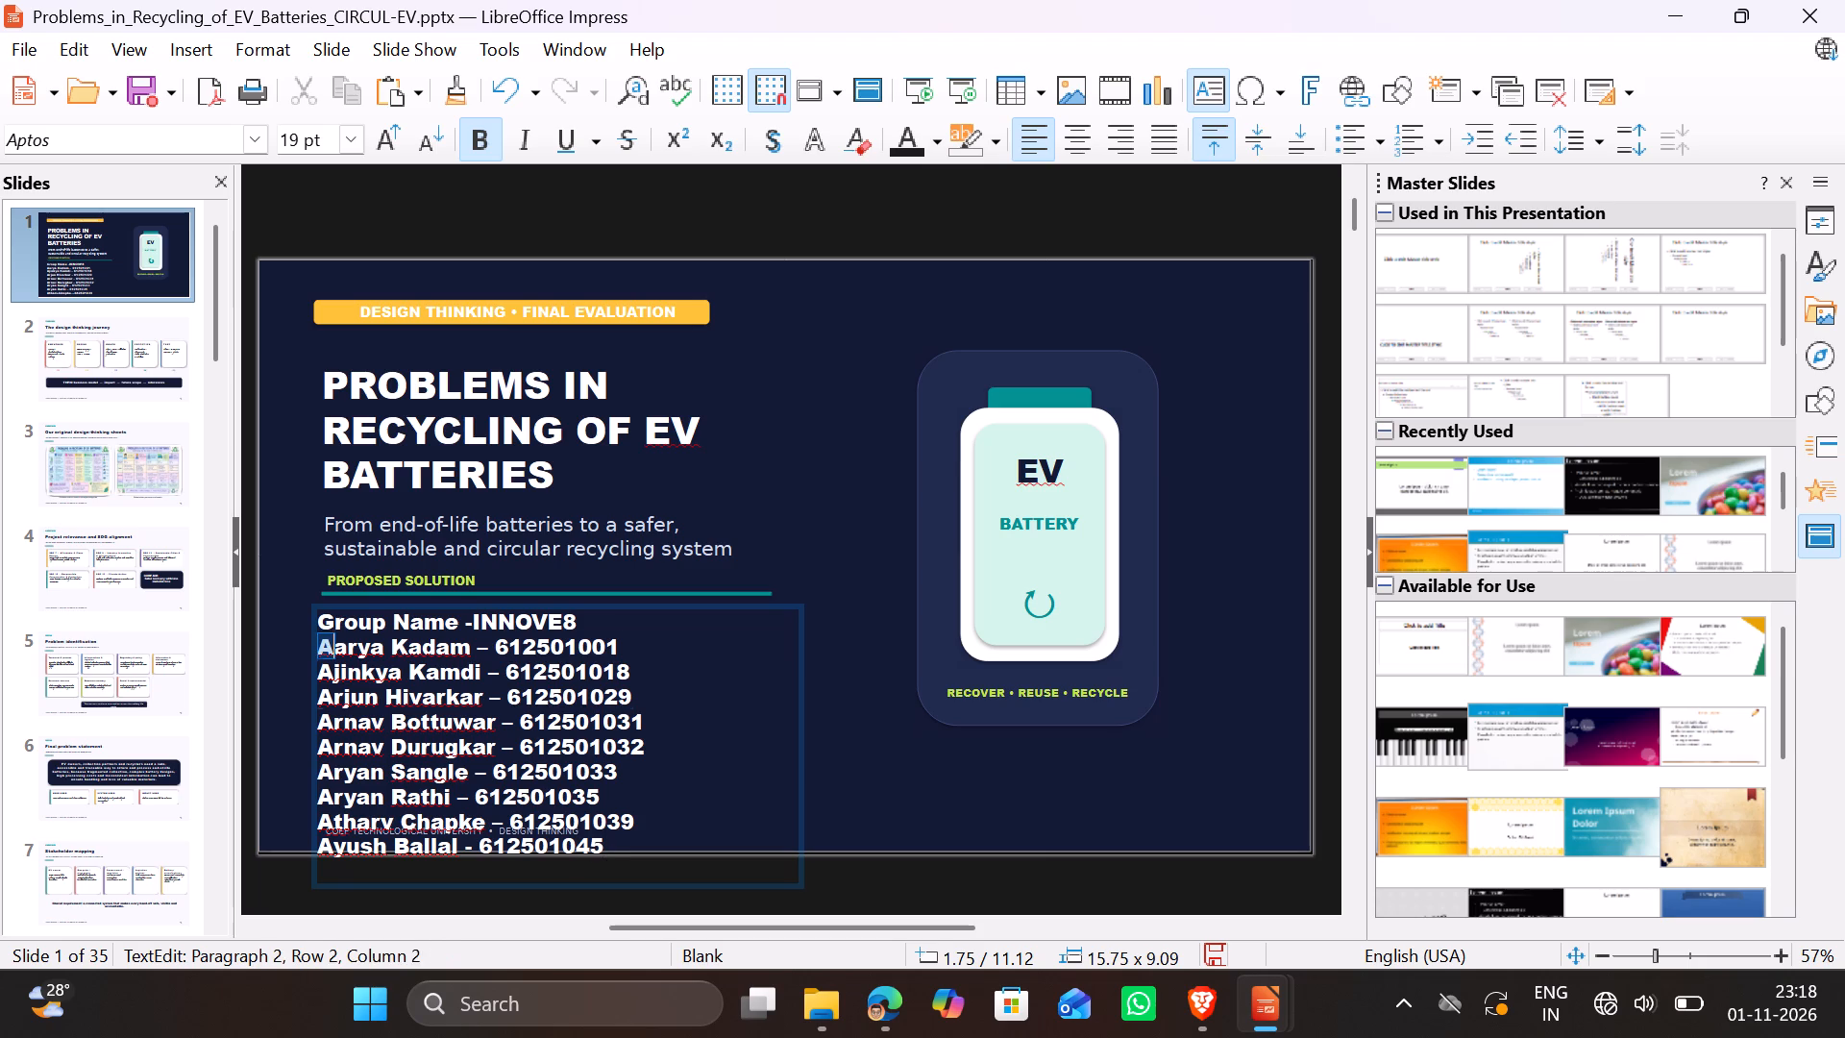
pyautogui.moveTo(492, 718); pyautogui.dragTo(669, 835)
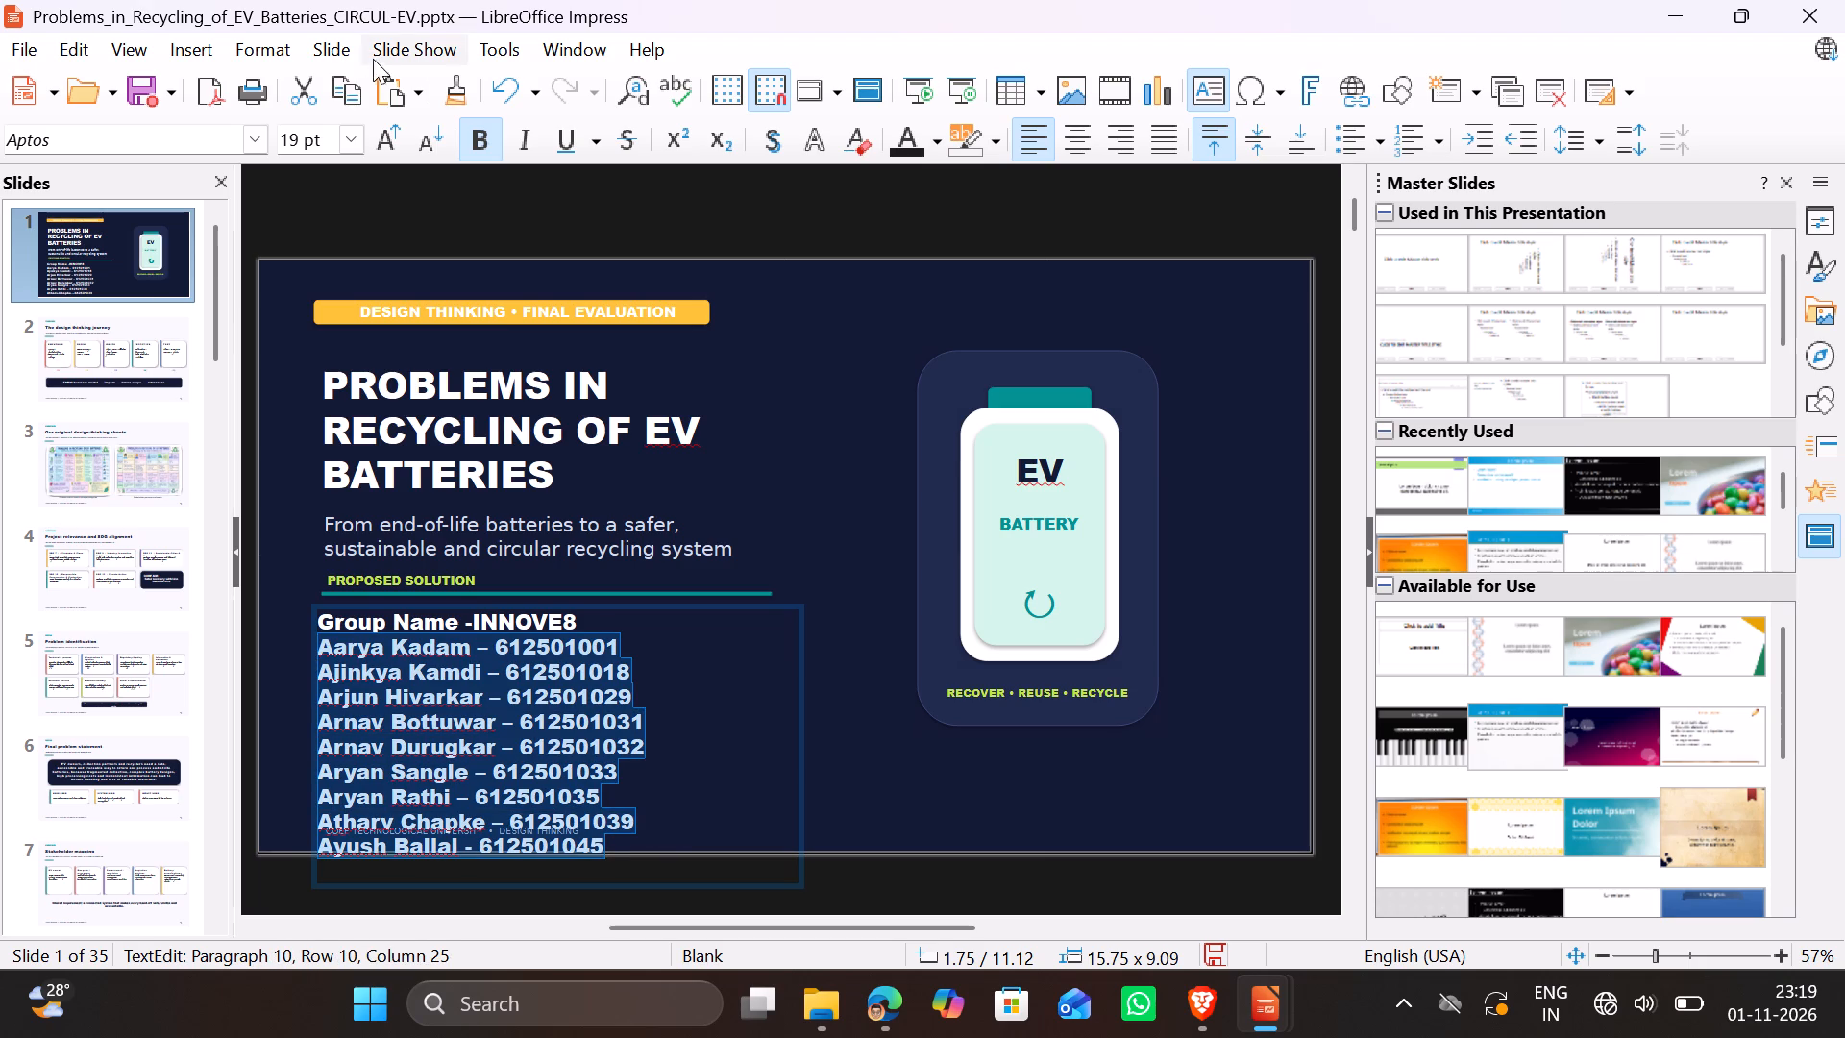
pyautogui.click(350, 130)
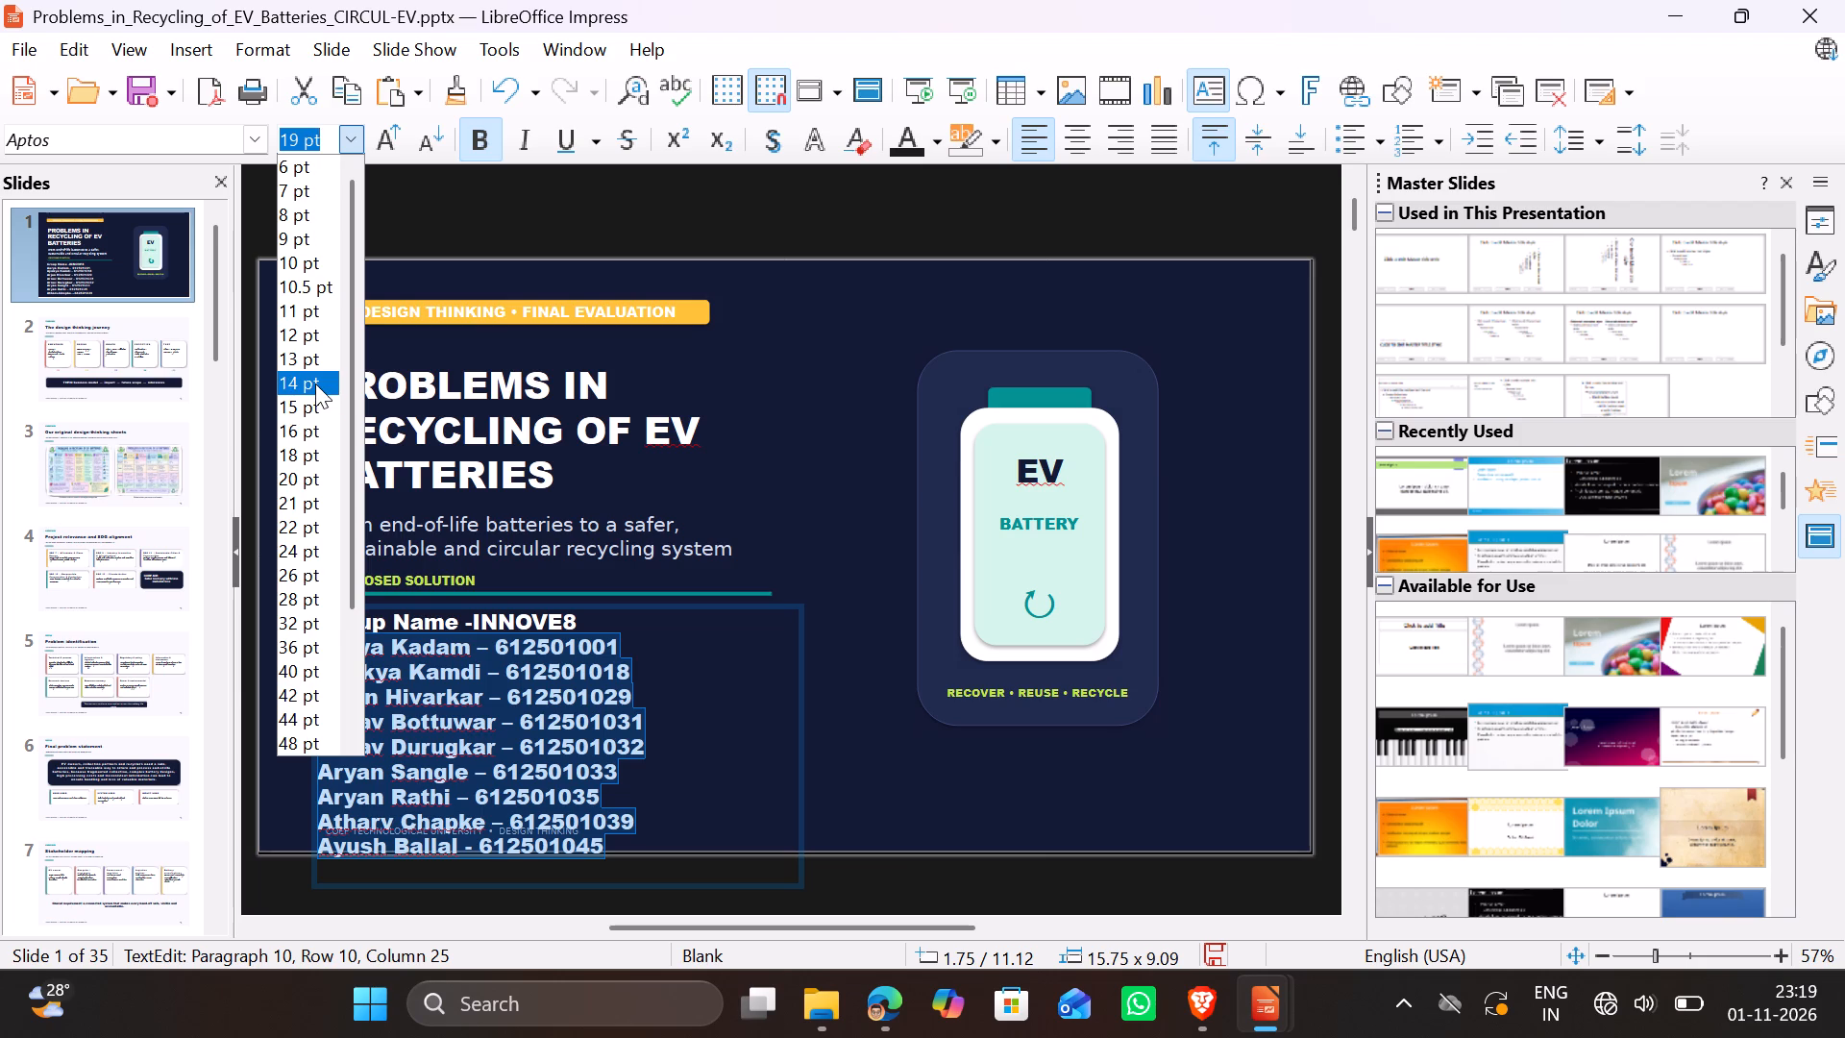
pyautogui.click(316, 408)
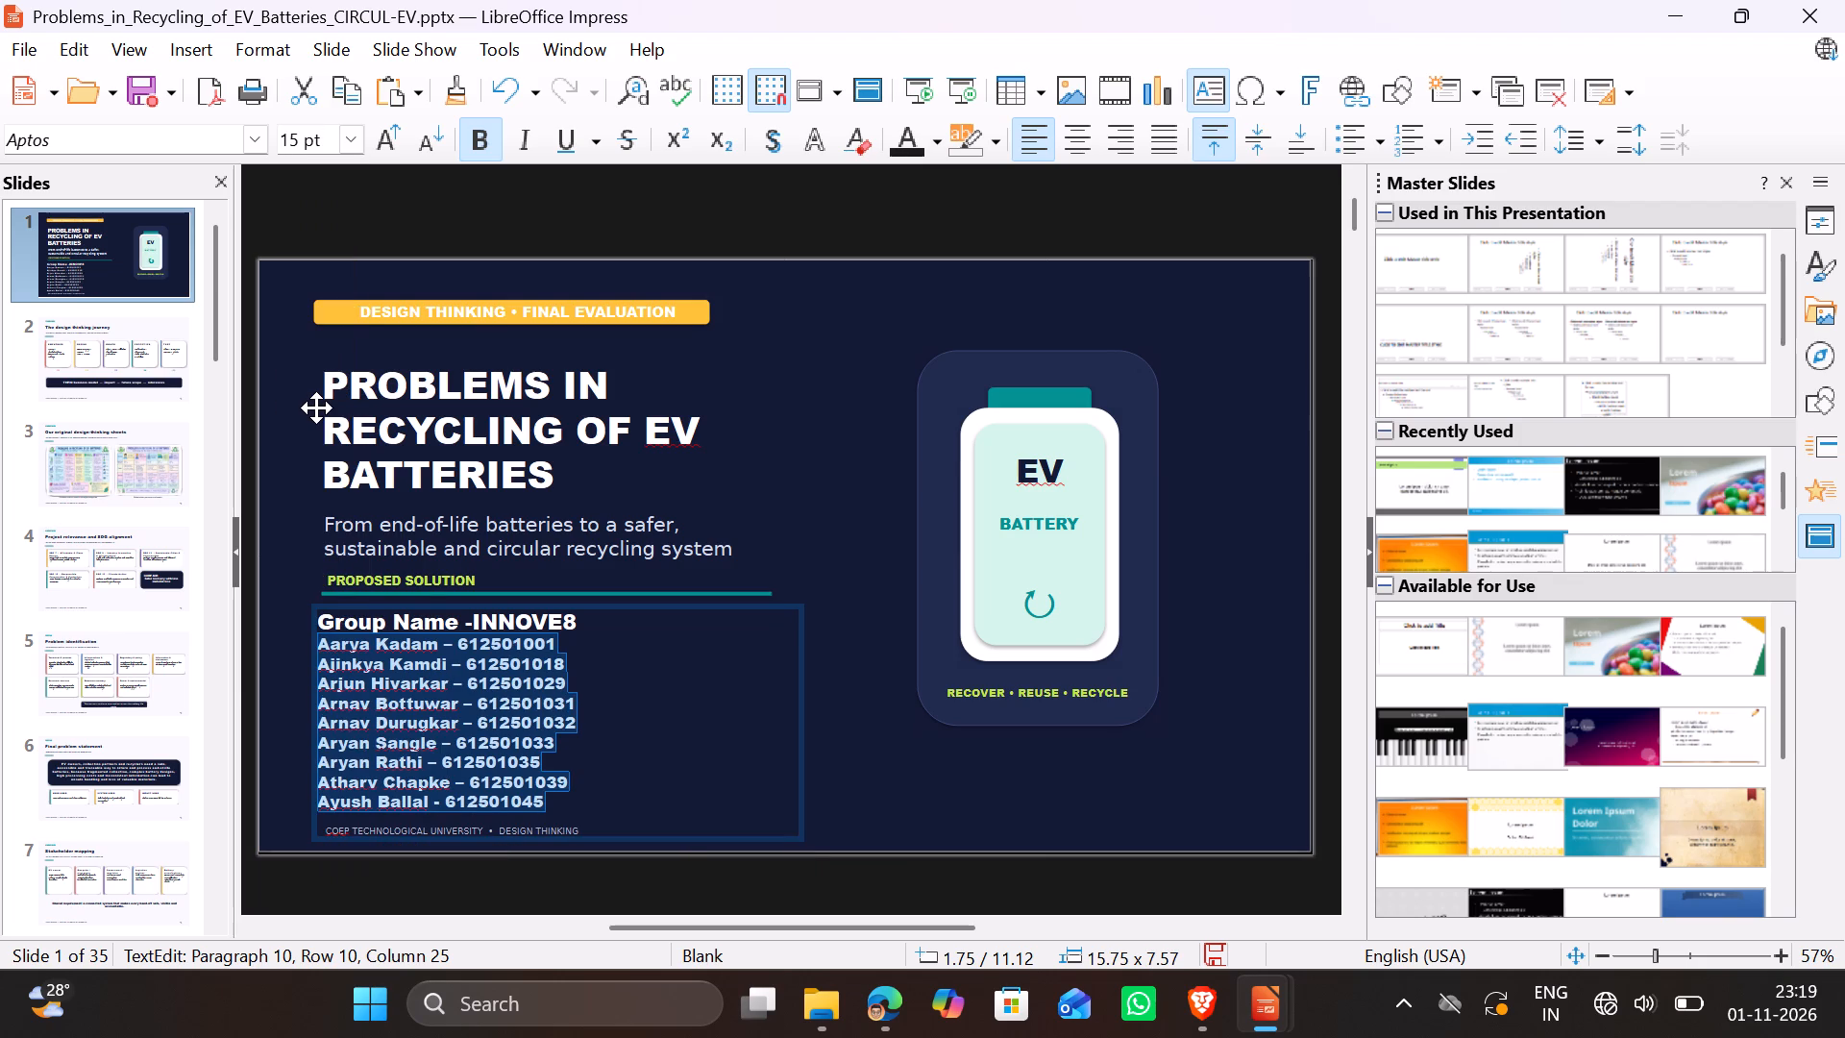
pyautogui.click(891, 745)
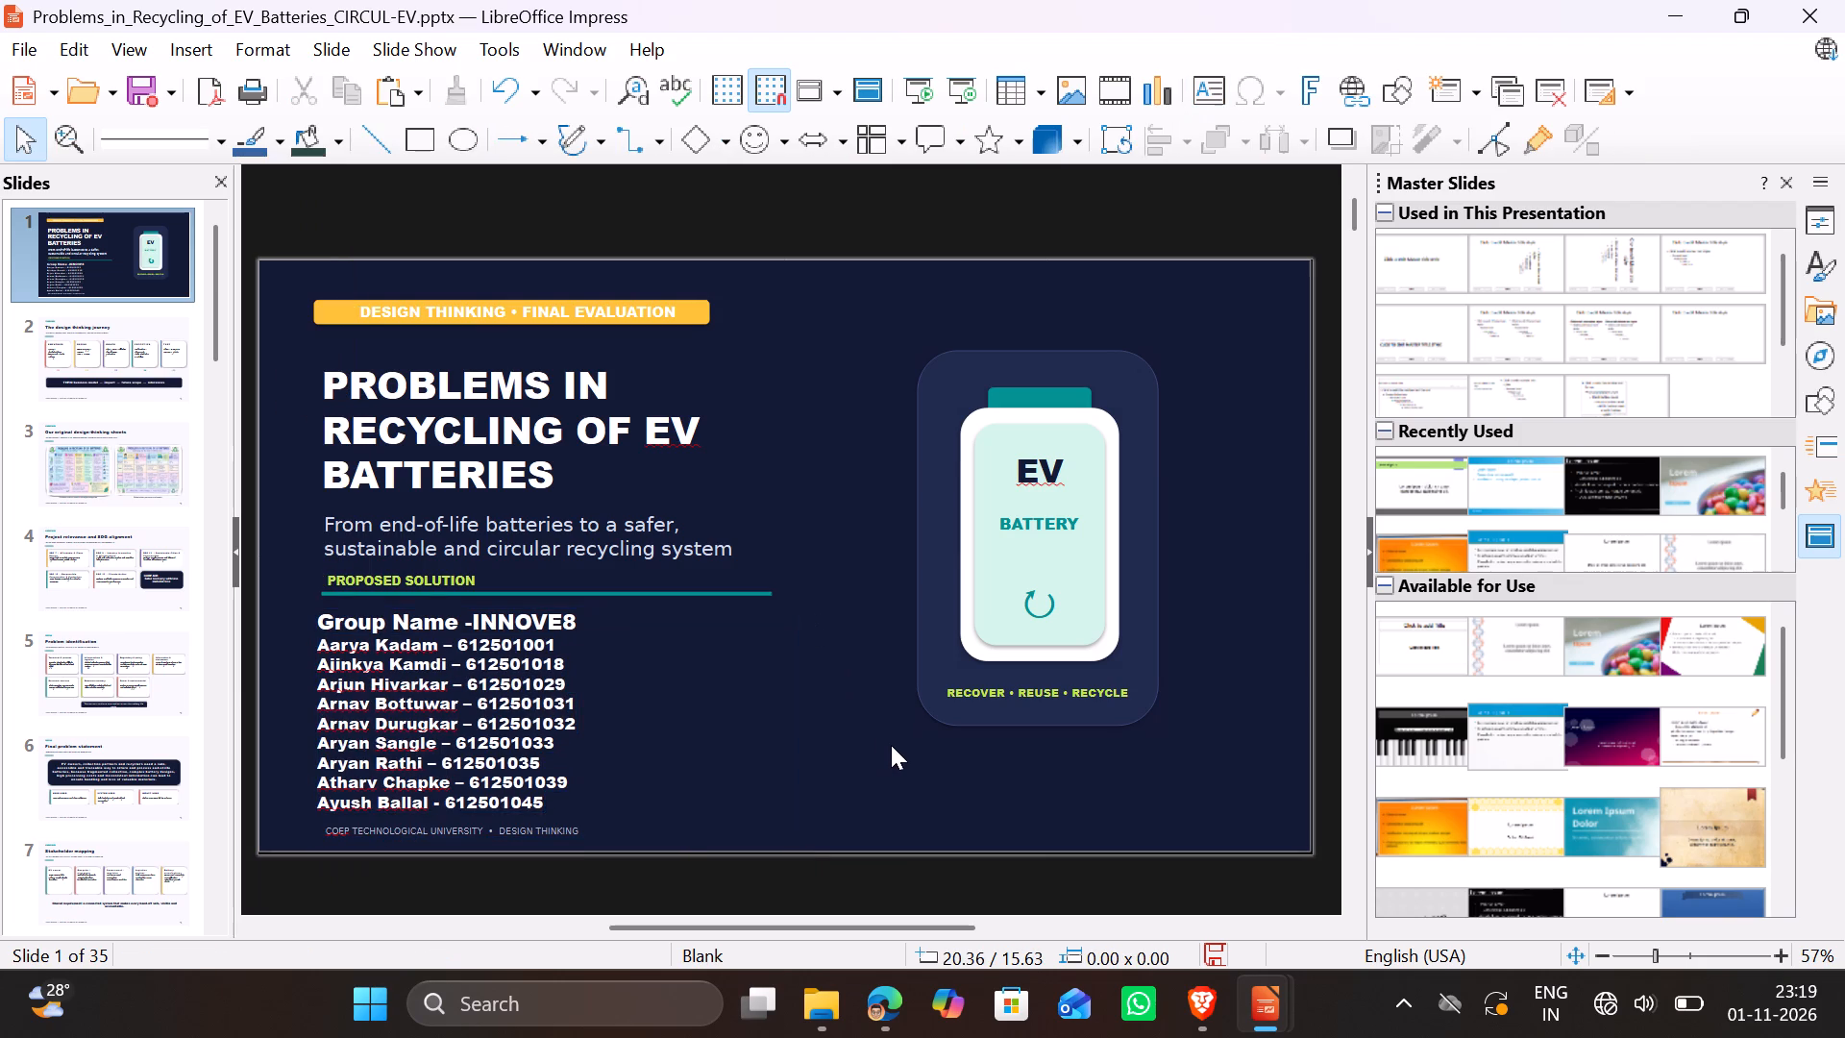
# Change the font colour of the "Group Name -INNOVE8" line to light salmon.
pyautogui.click(320, 621)
pyautogui.tripleClick(330, 620)
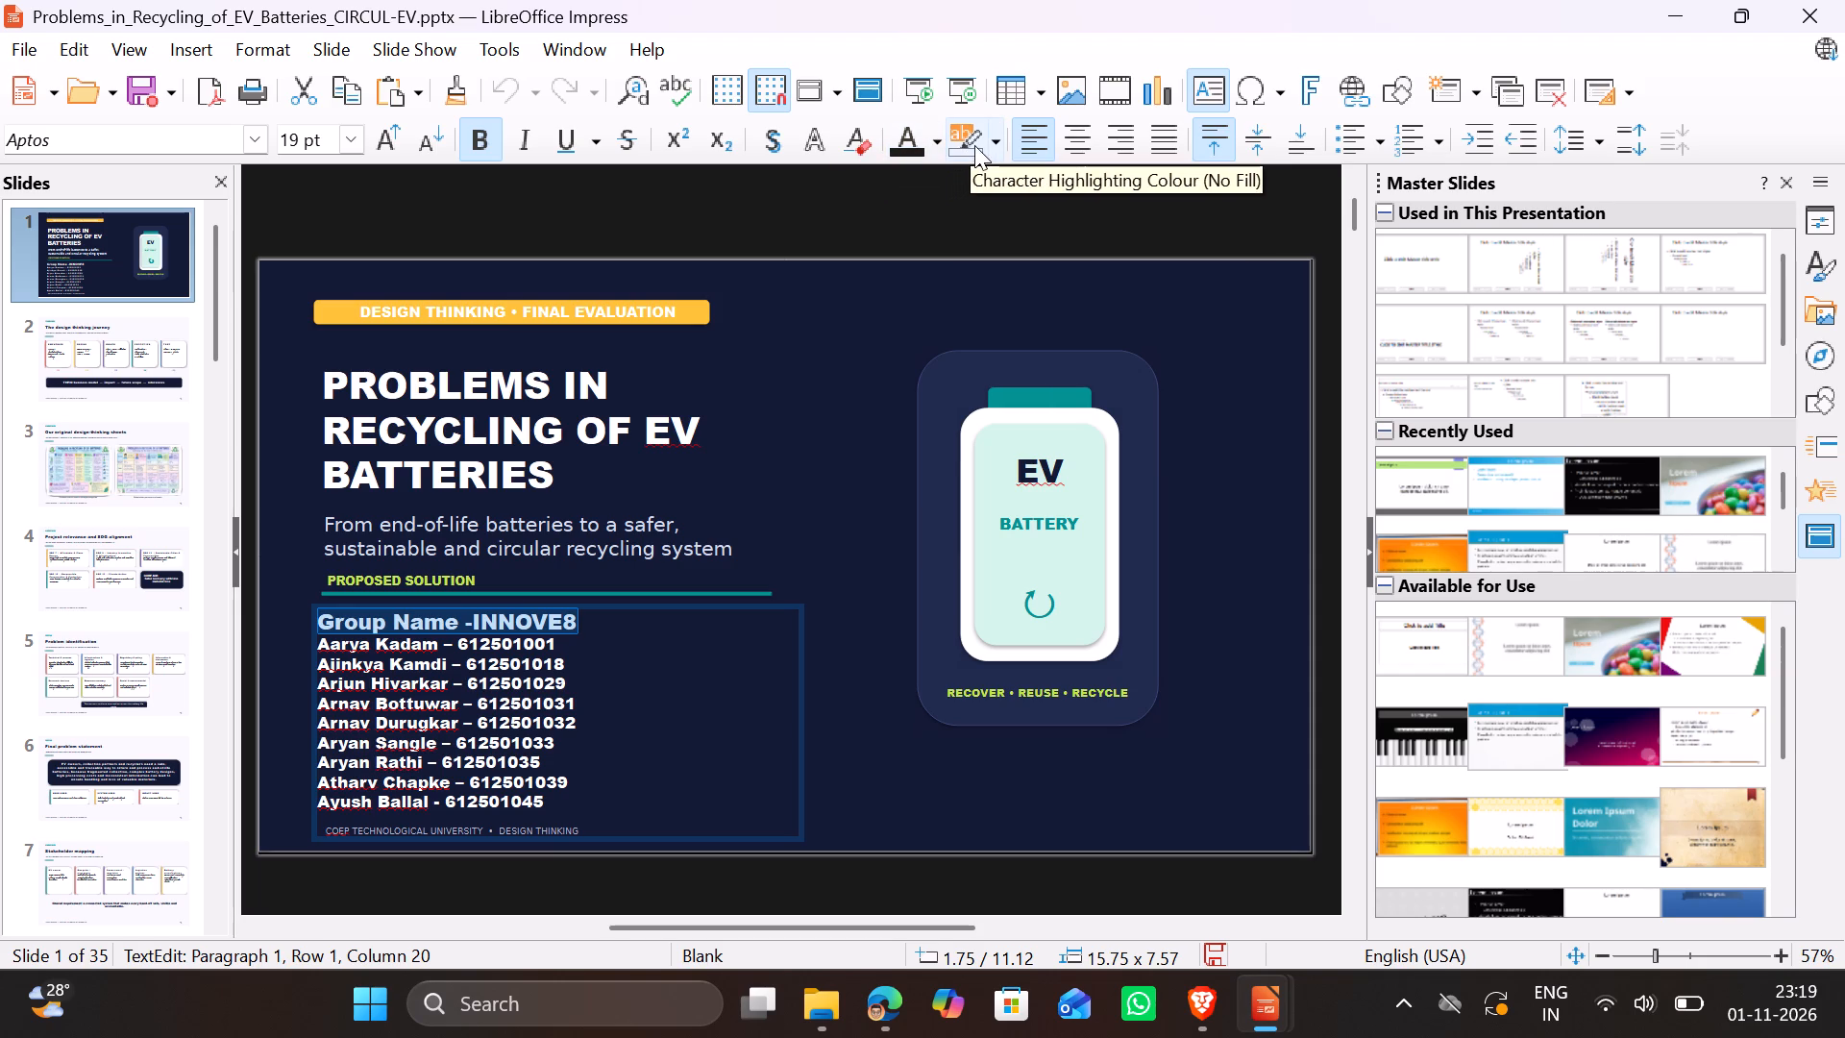
pyautogui.click(937, 144)
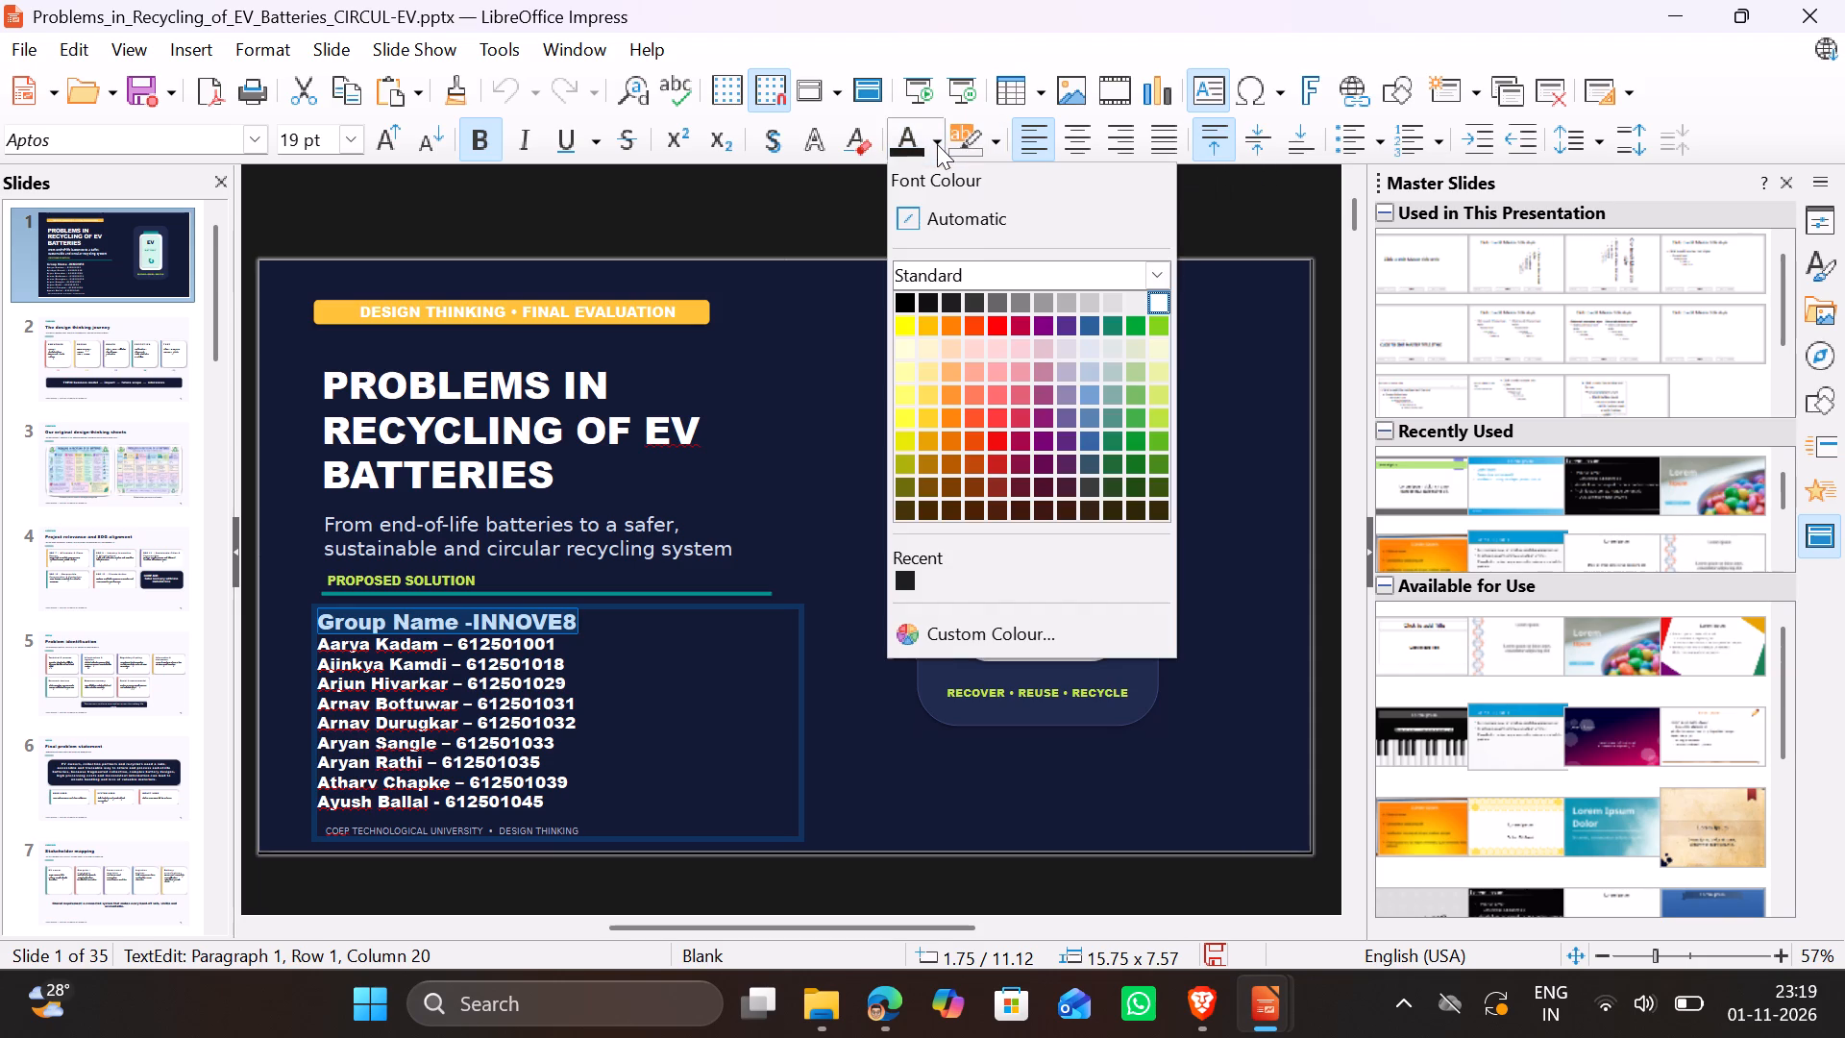
pyautogui.click(966, 375)
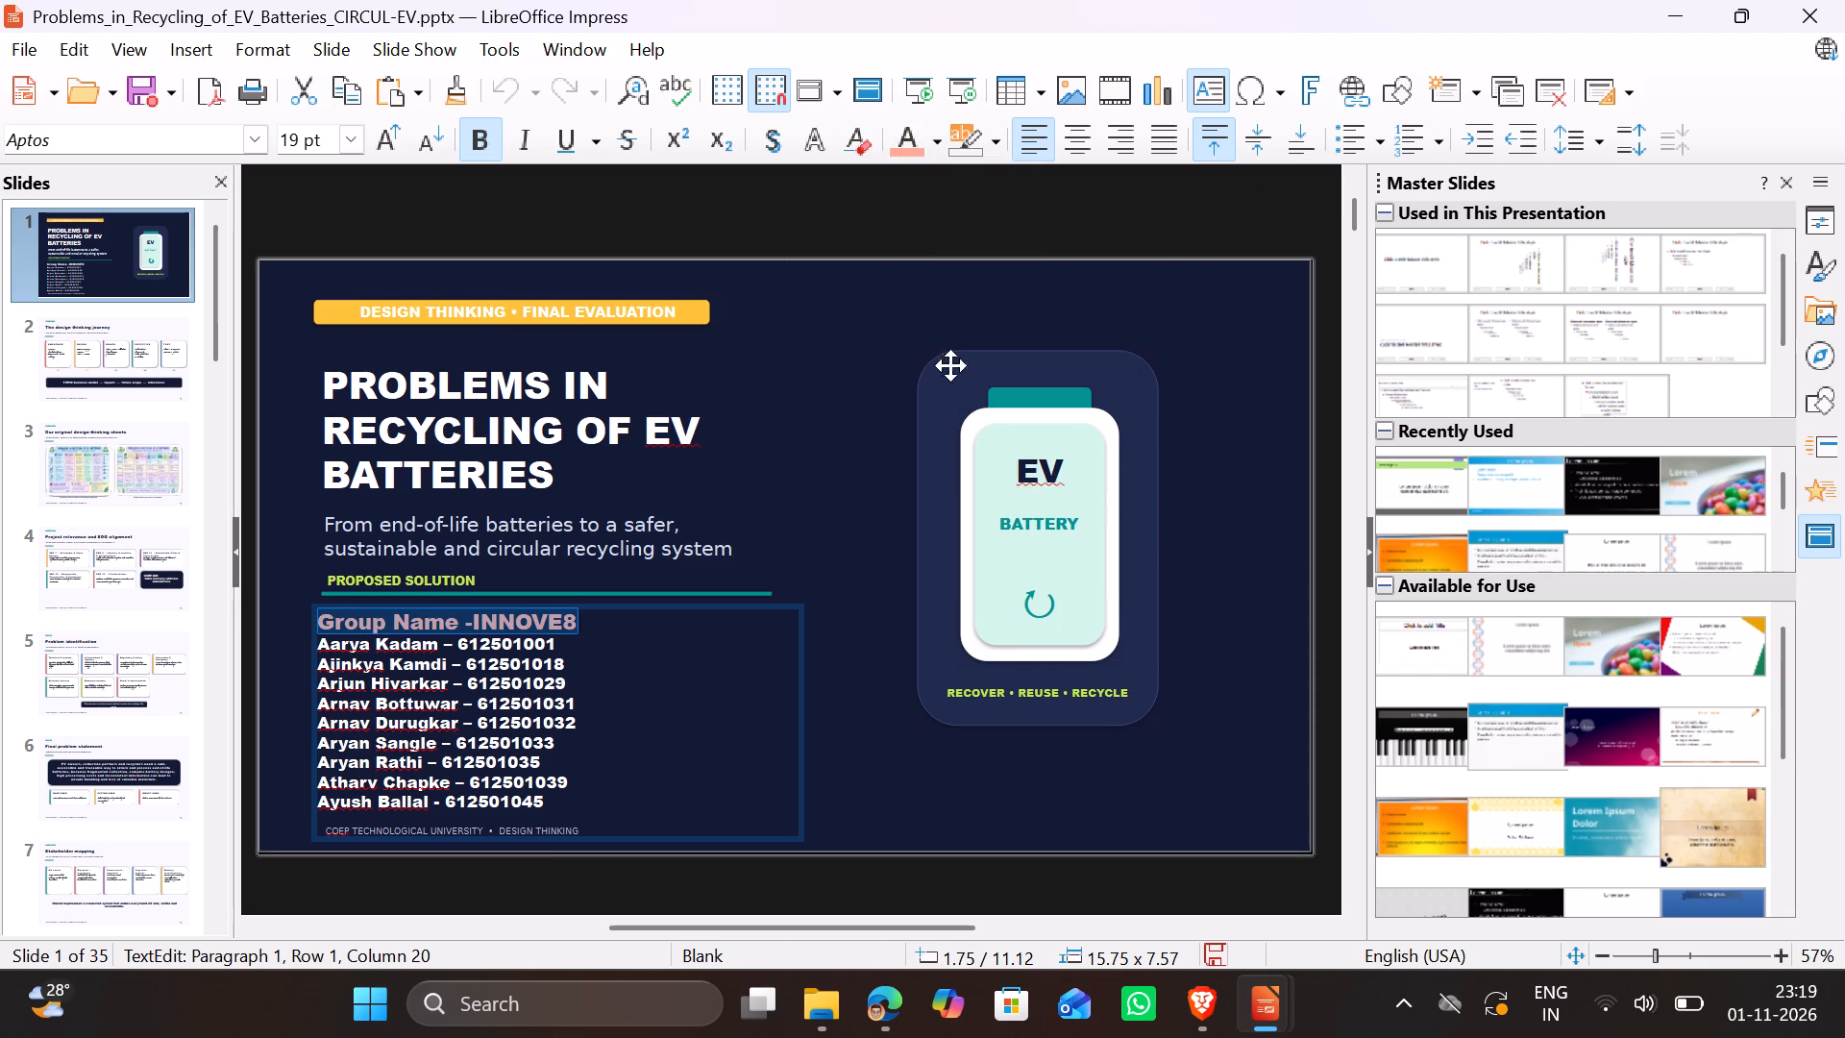
pyautogui.click(856, 358)
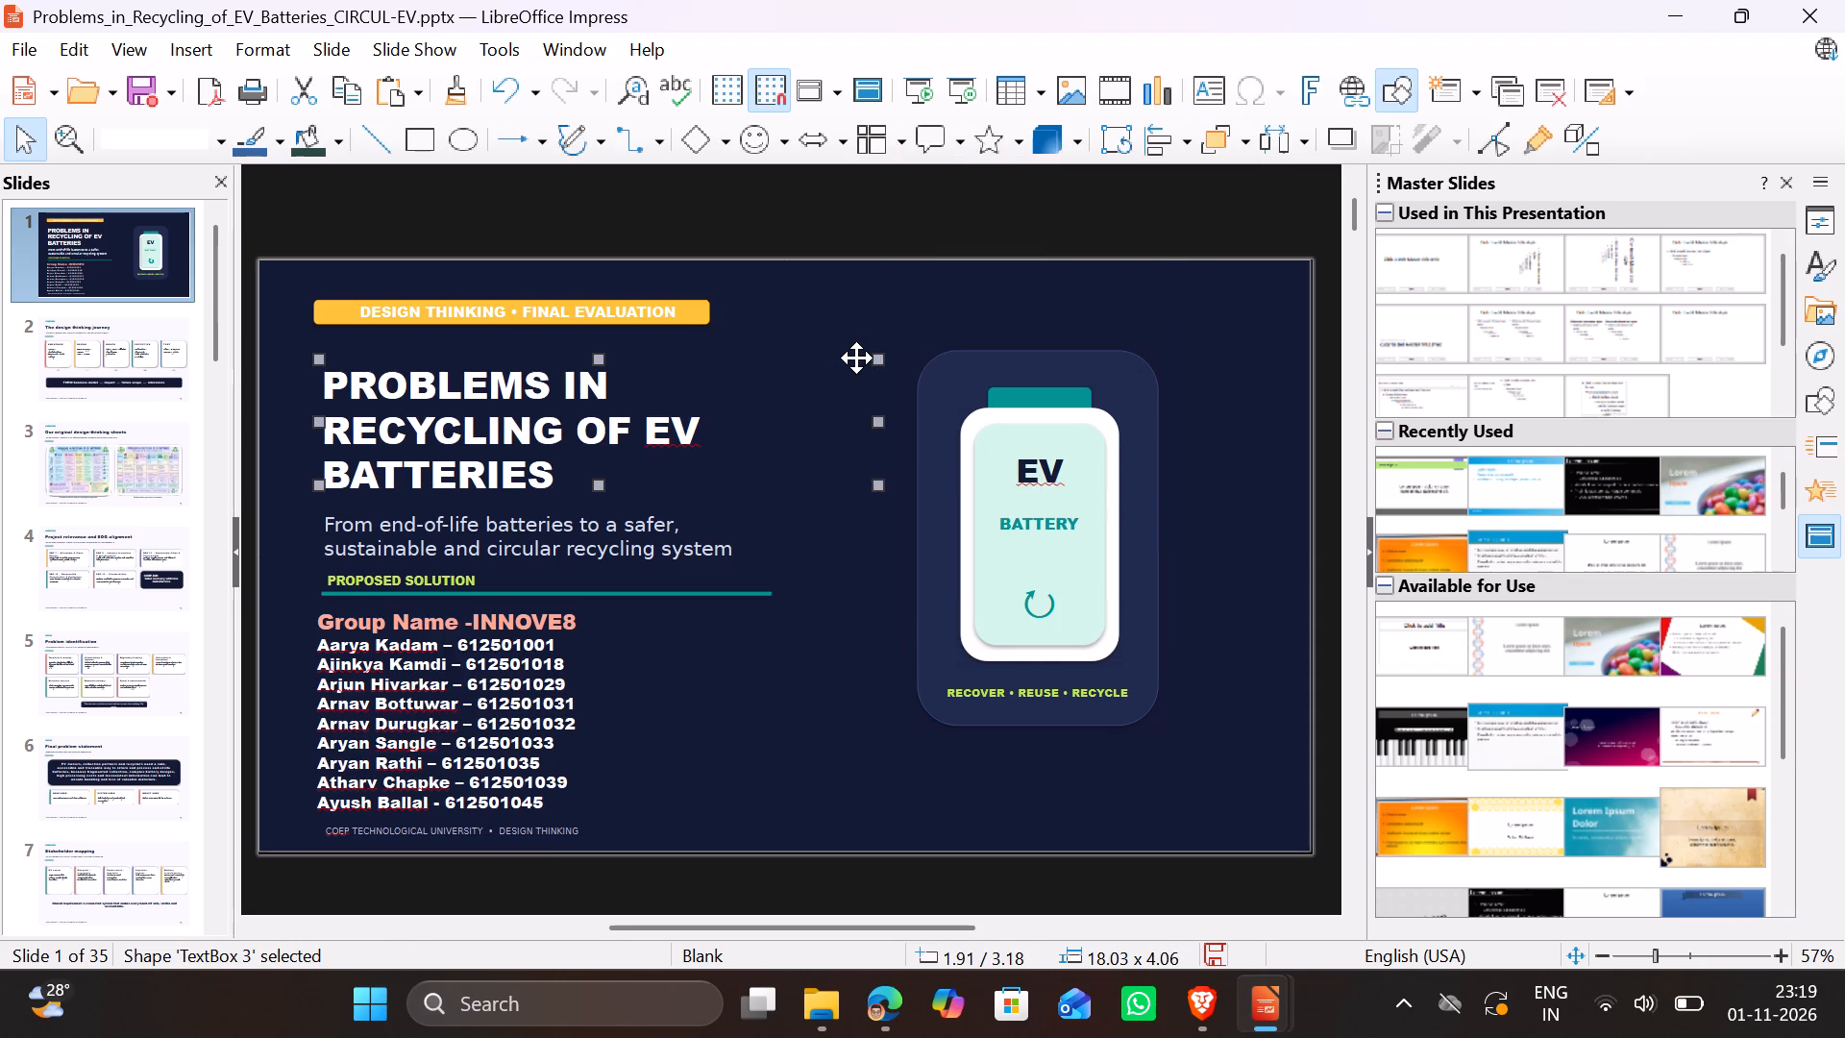
pyautogui.click(899, 225)
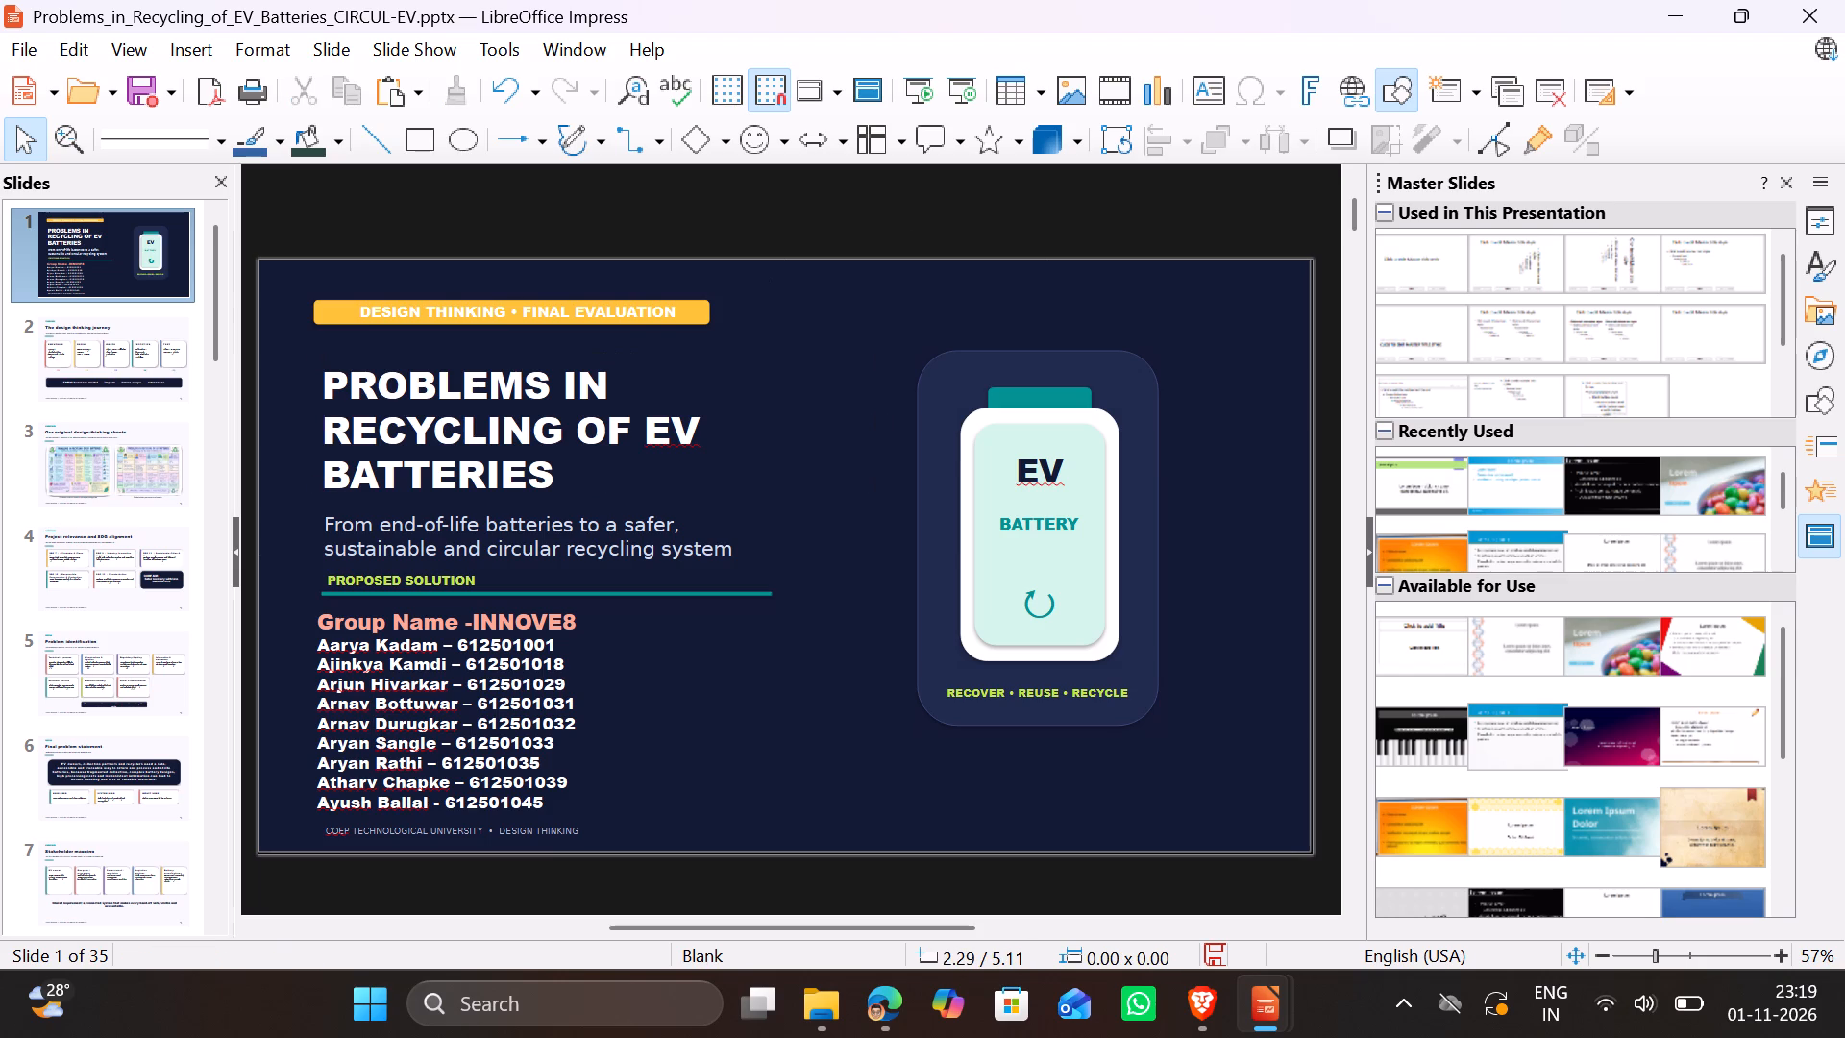
# Run the slide show from the title slide and advance to the design thinking journey slide to review the presentation.
pyautogui.click(68, 376)
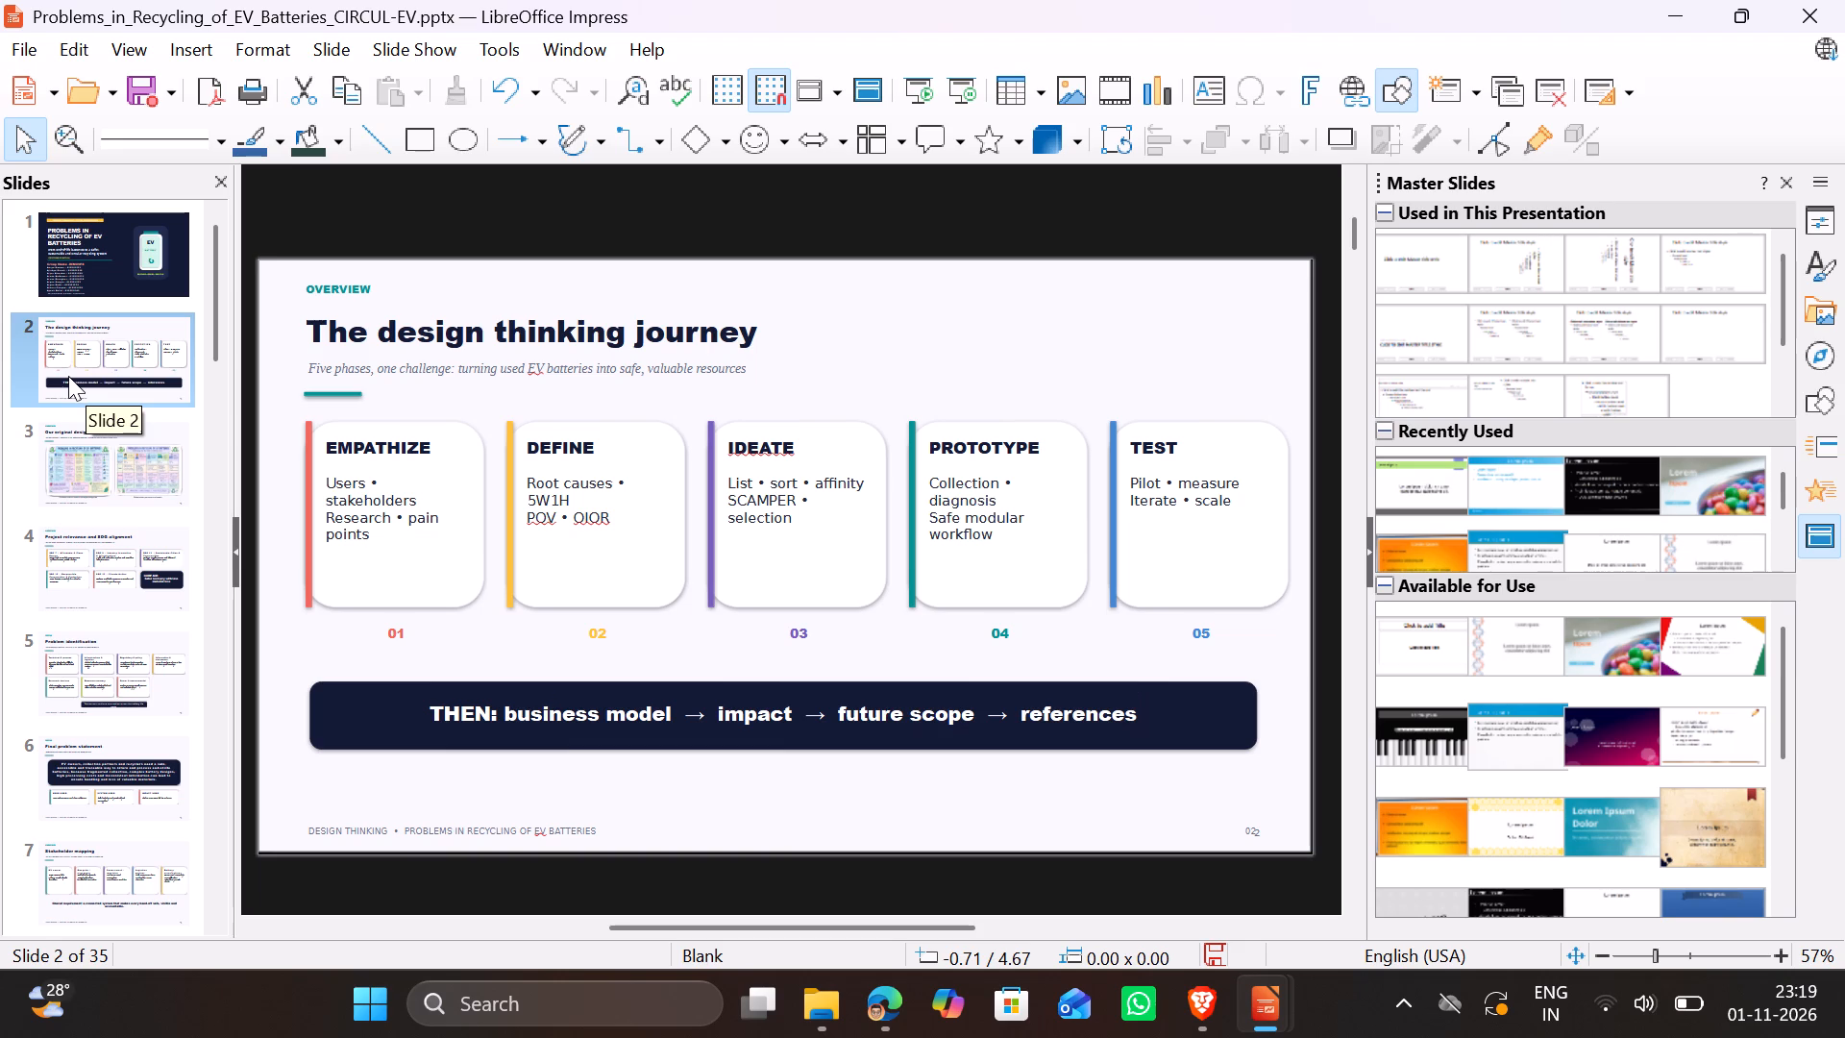
pyautogui.press('F5')
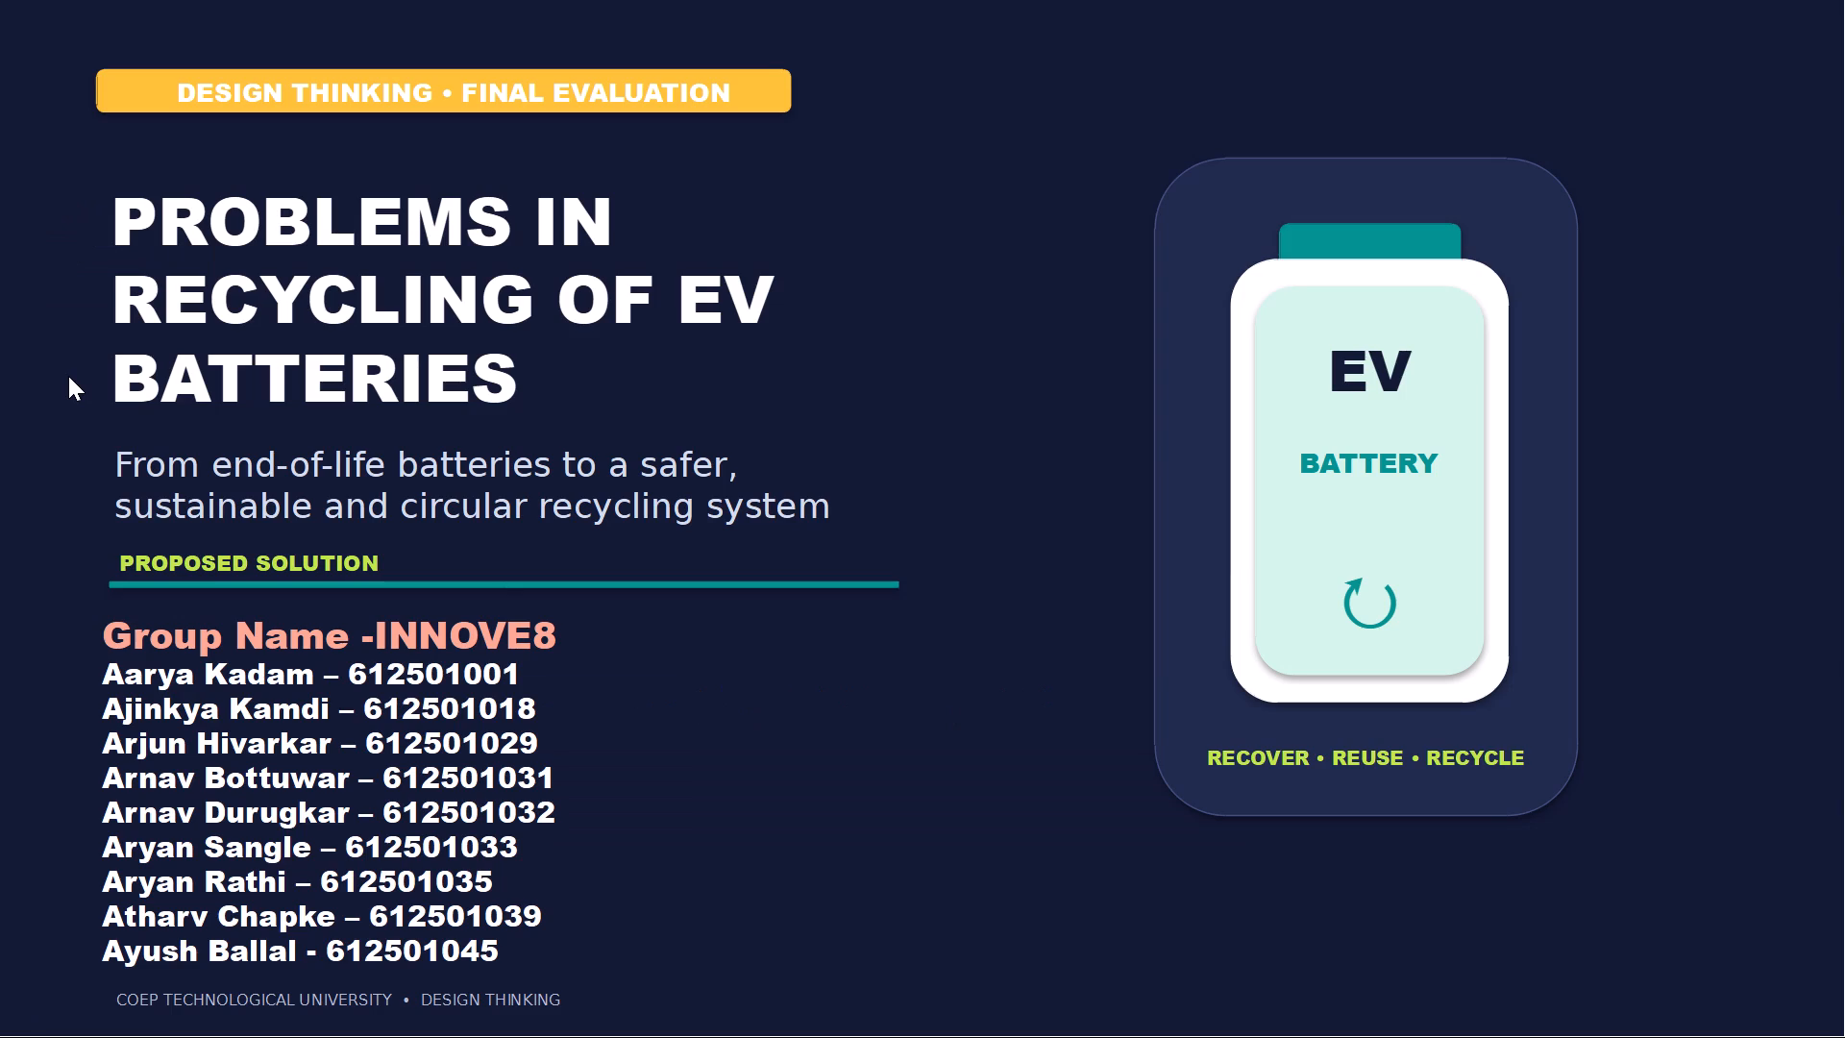
pyautogui.press('Right')
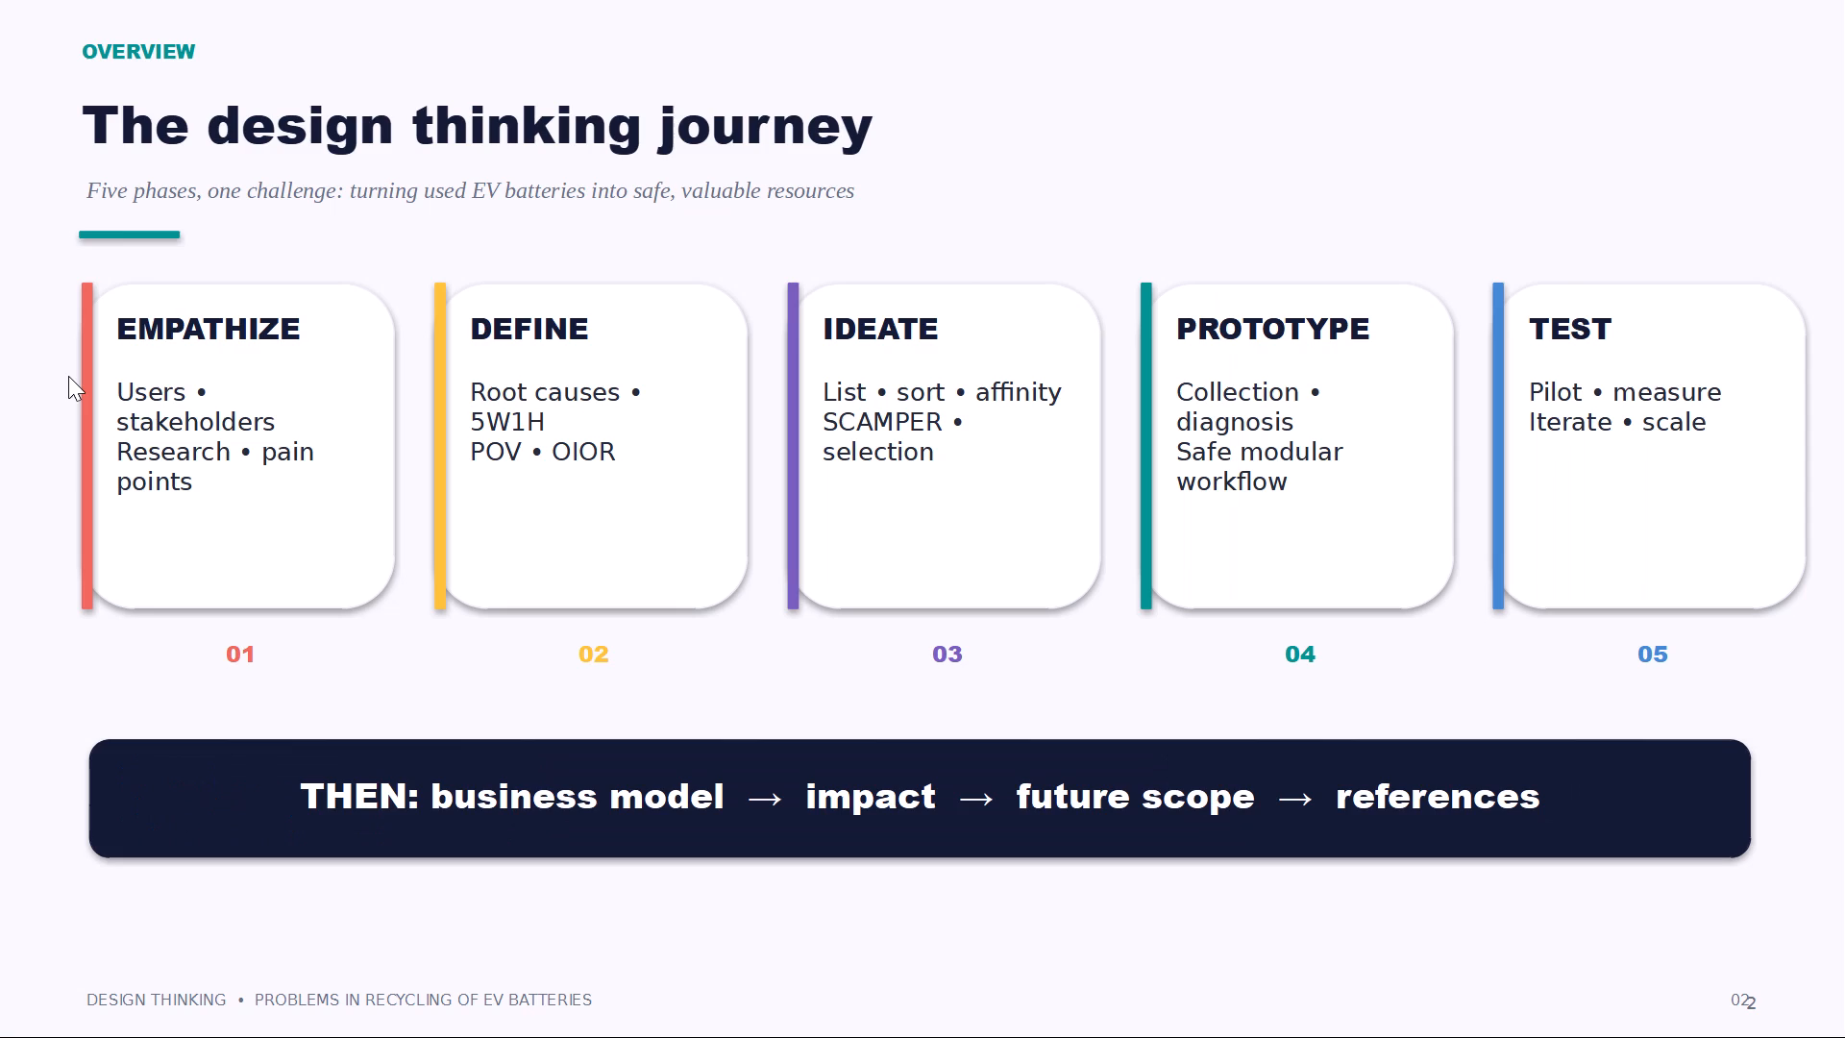
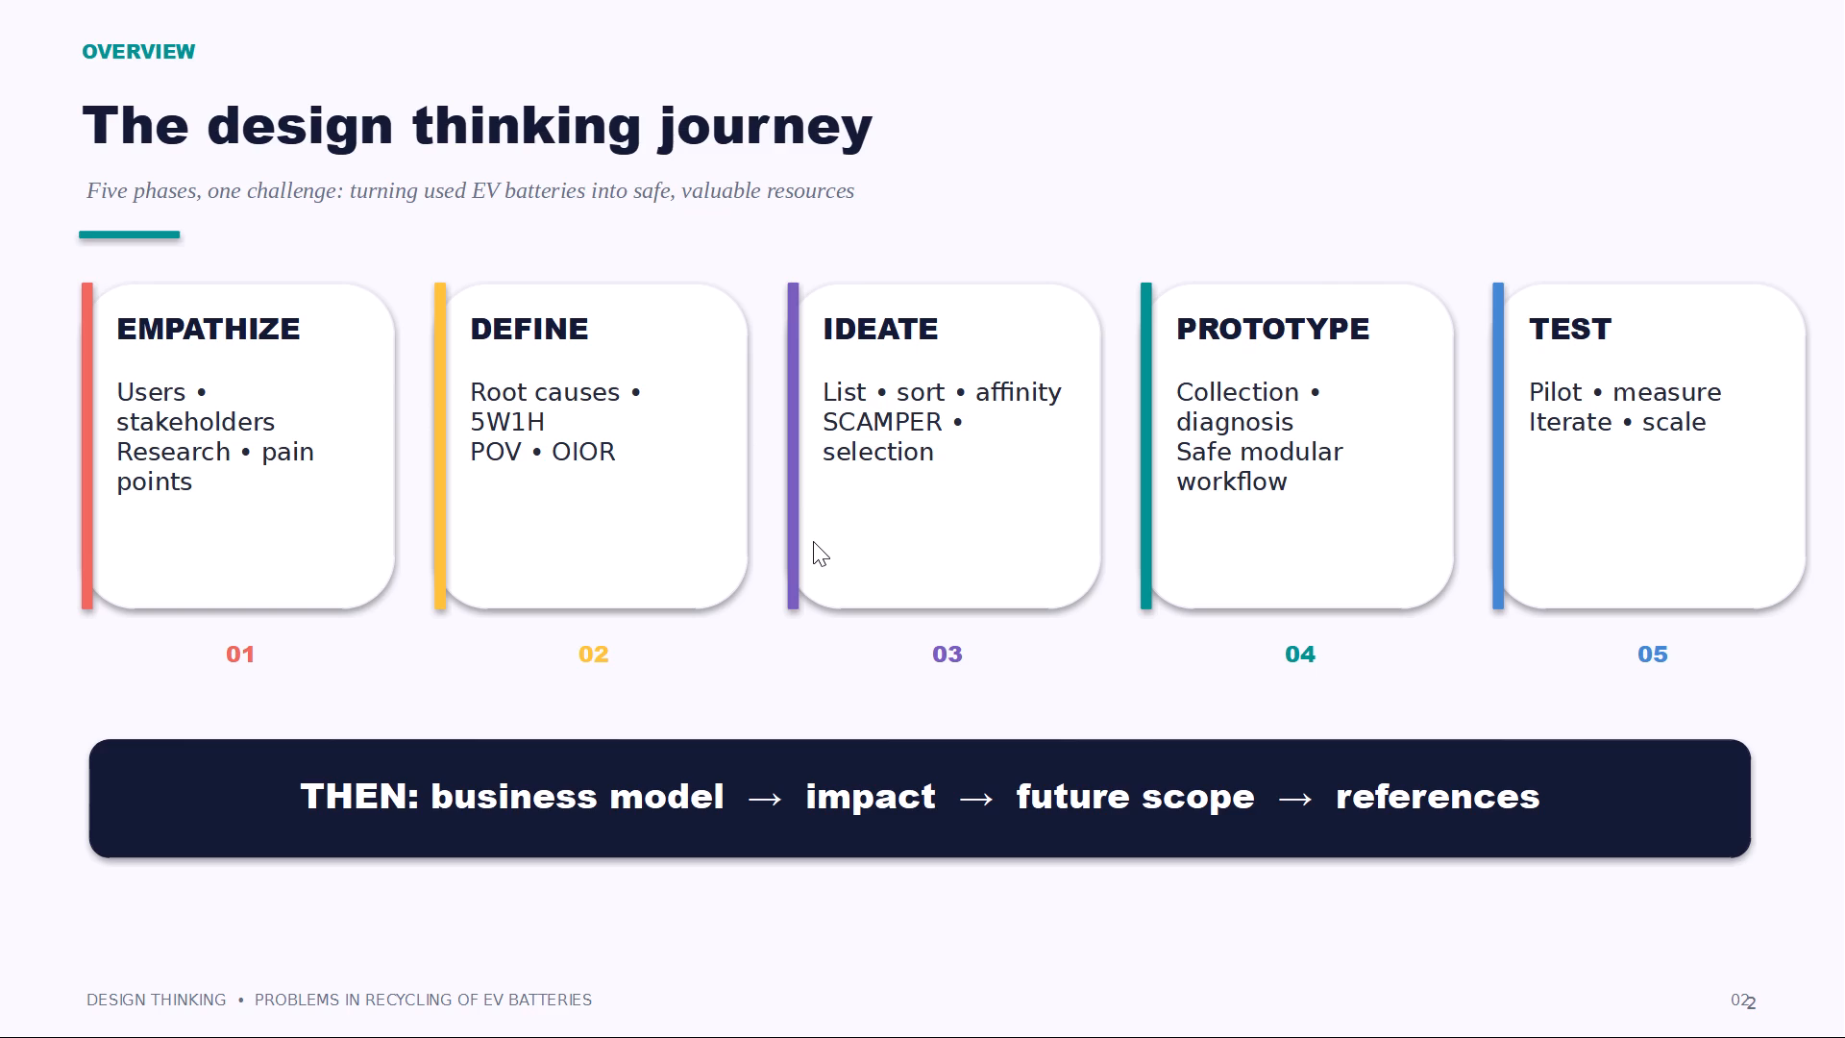
# Review the slides on the original design-thinking sheets and SDG alignment in the slide show, returning to the design-thinking sheets slide.
pyautogui.press('Right')
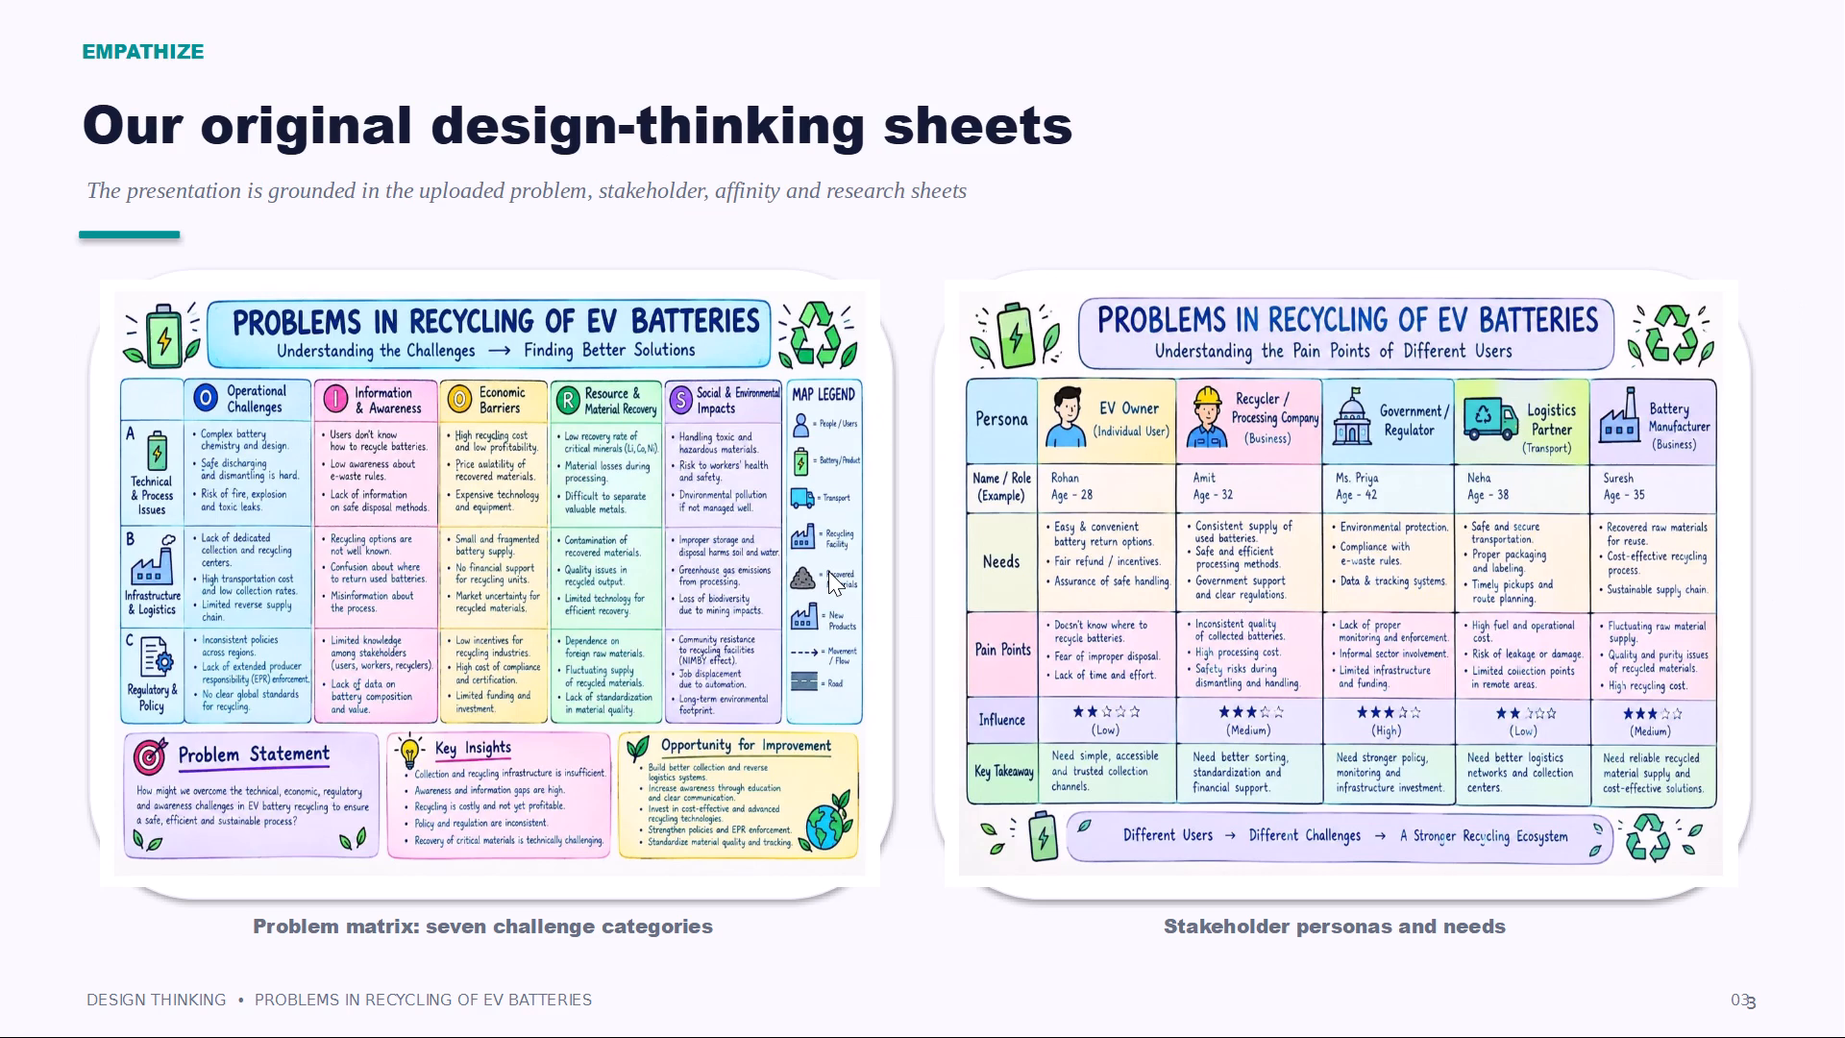
pyautogui.press('Right')
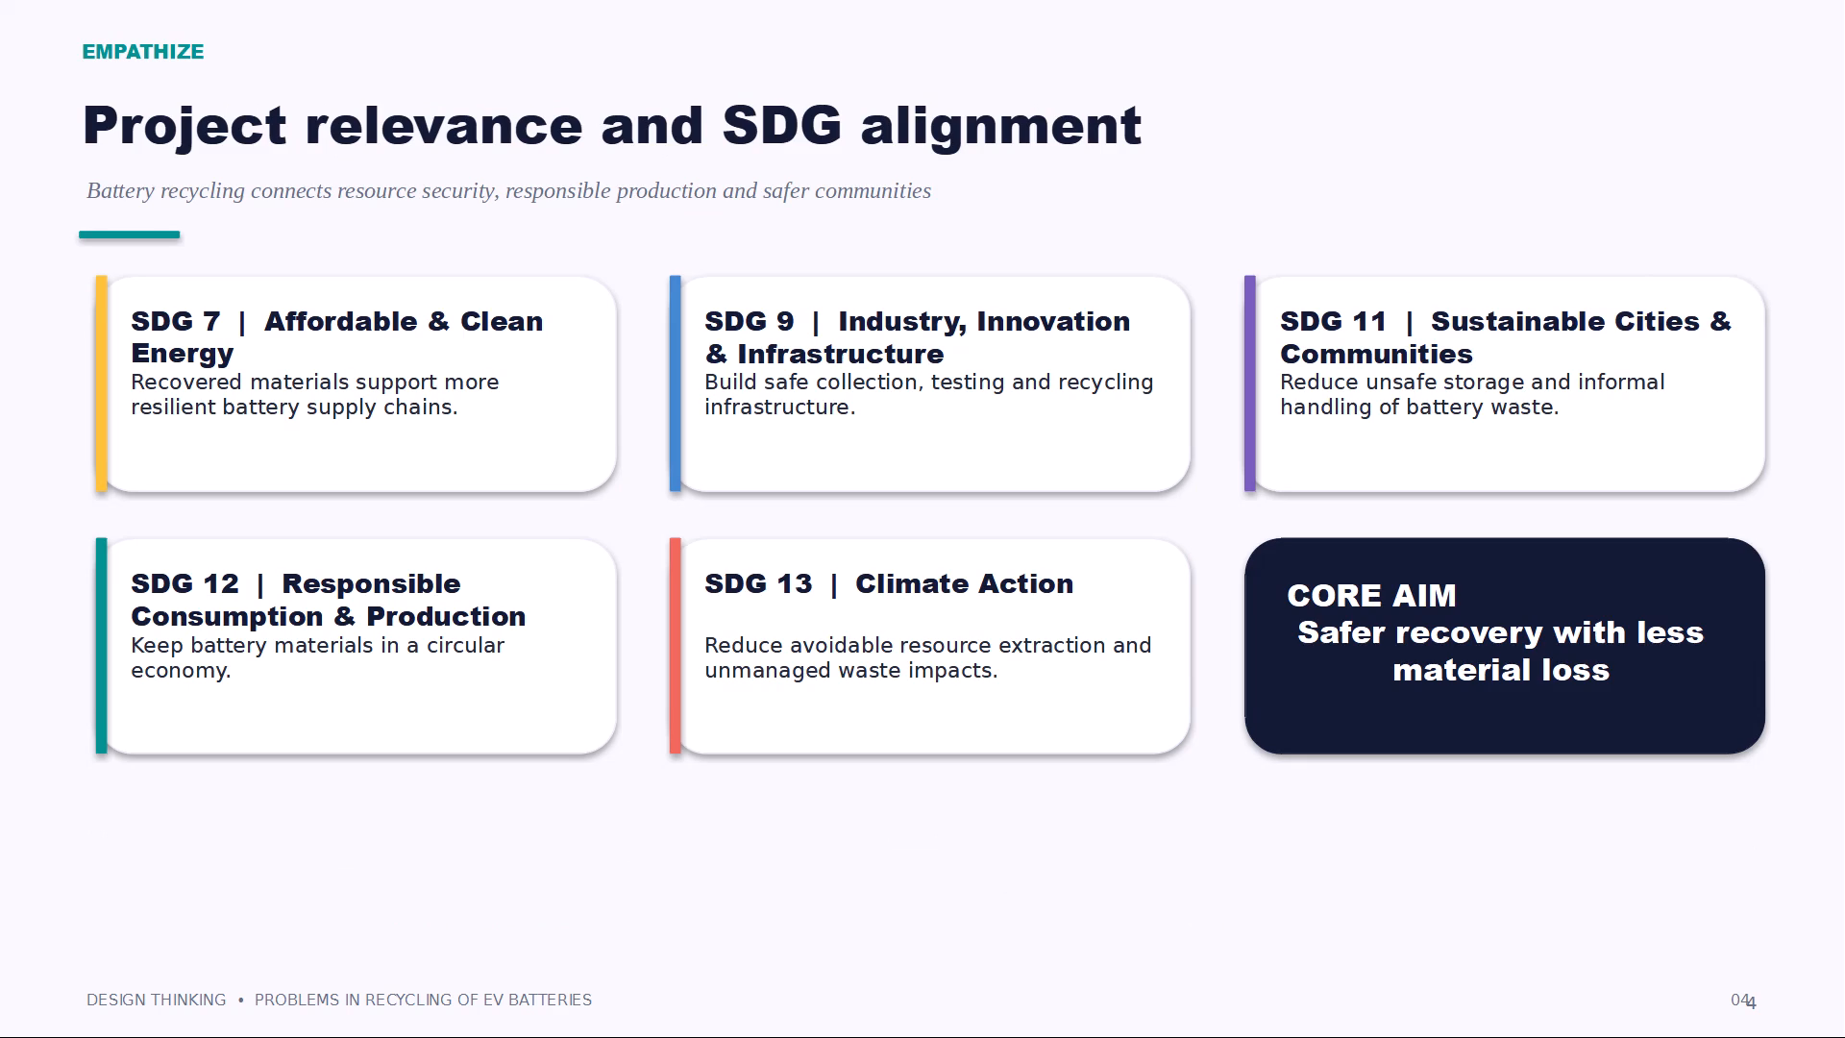
pyautogui.press('Left')
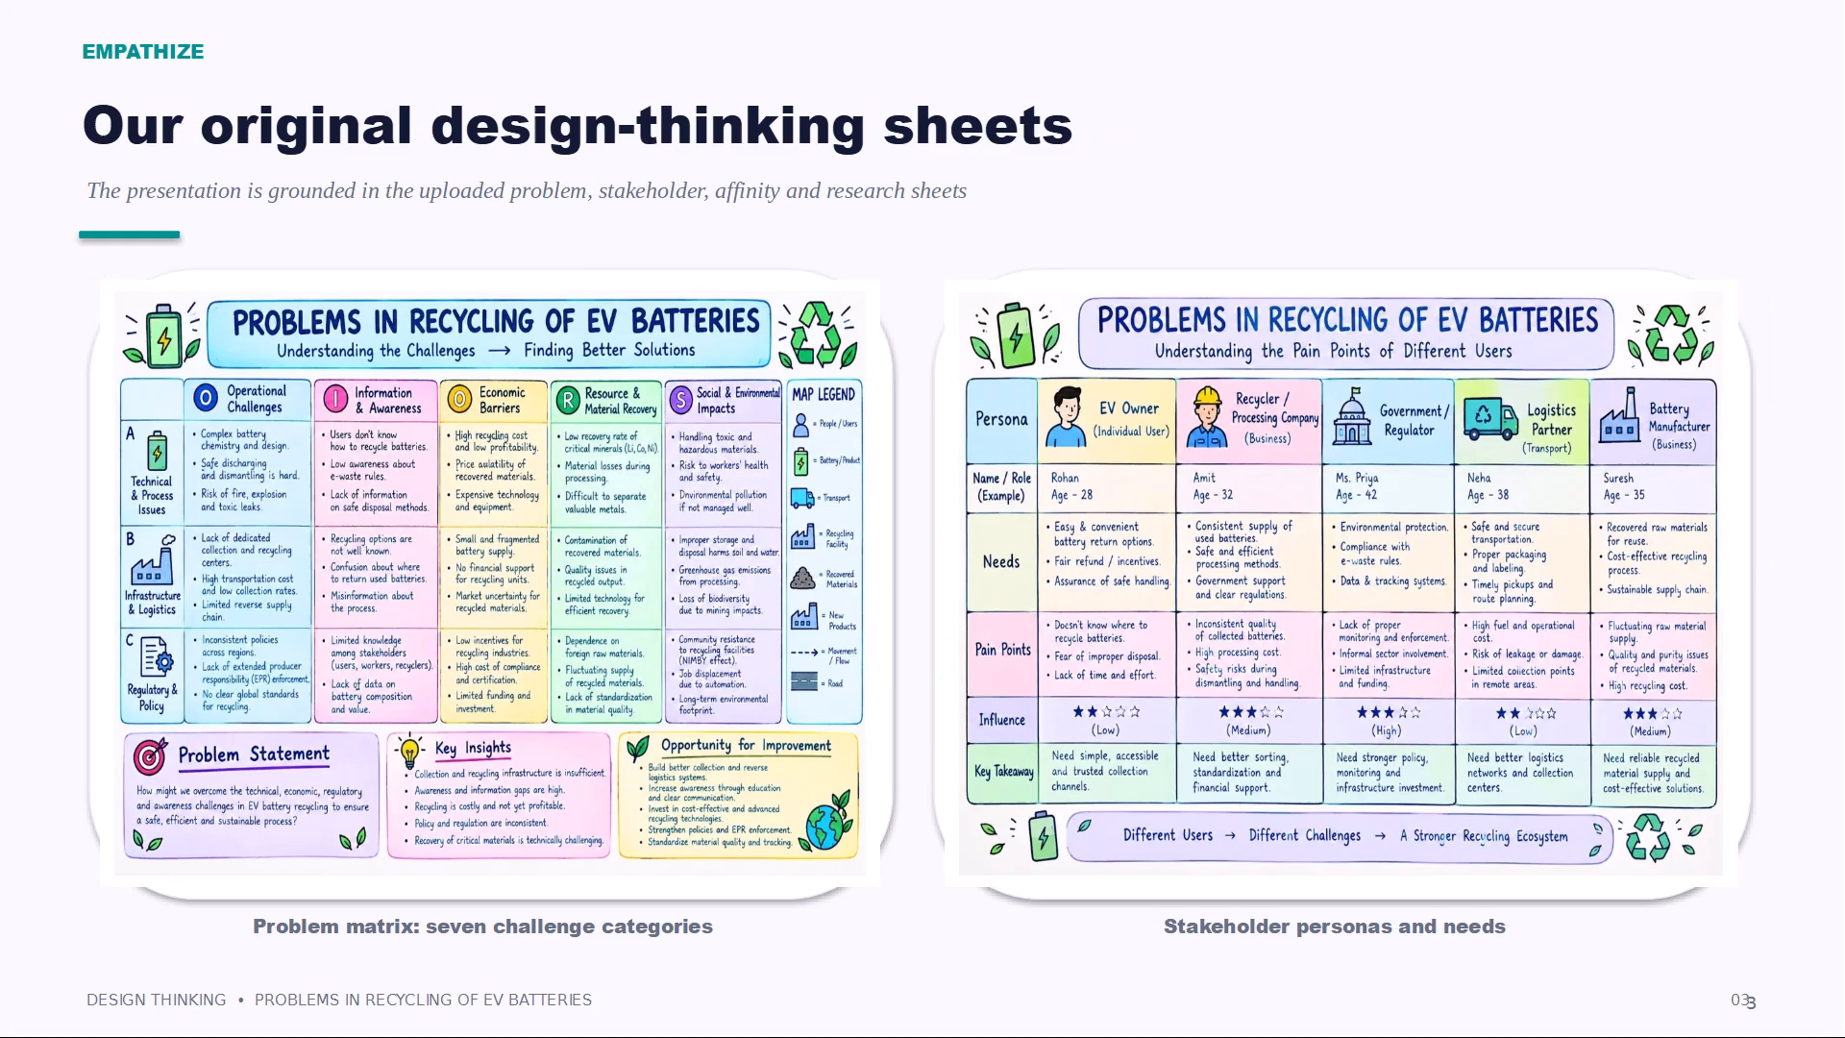